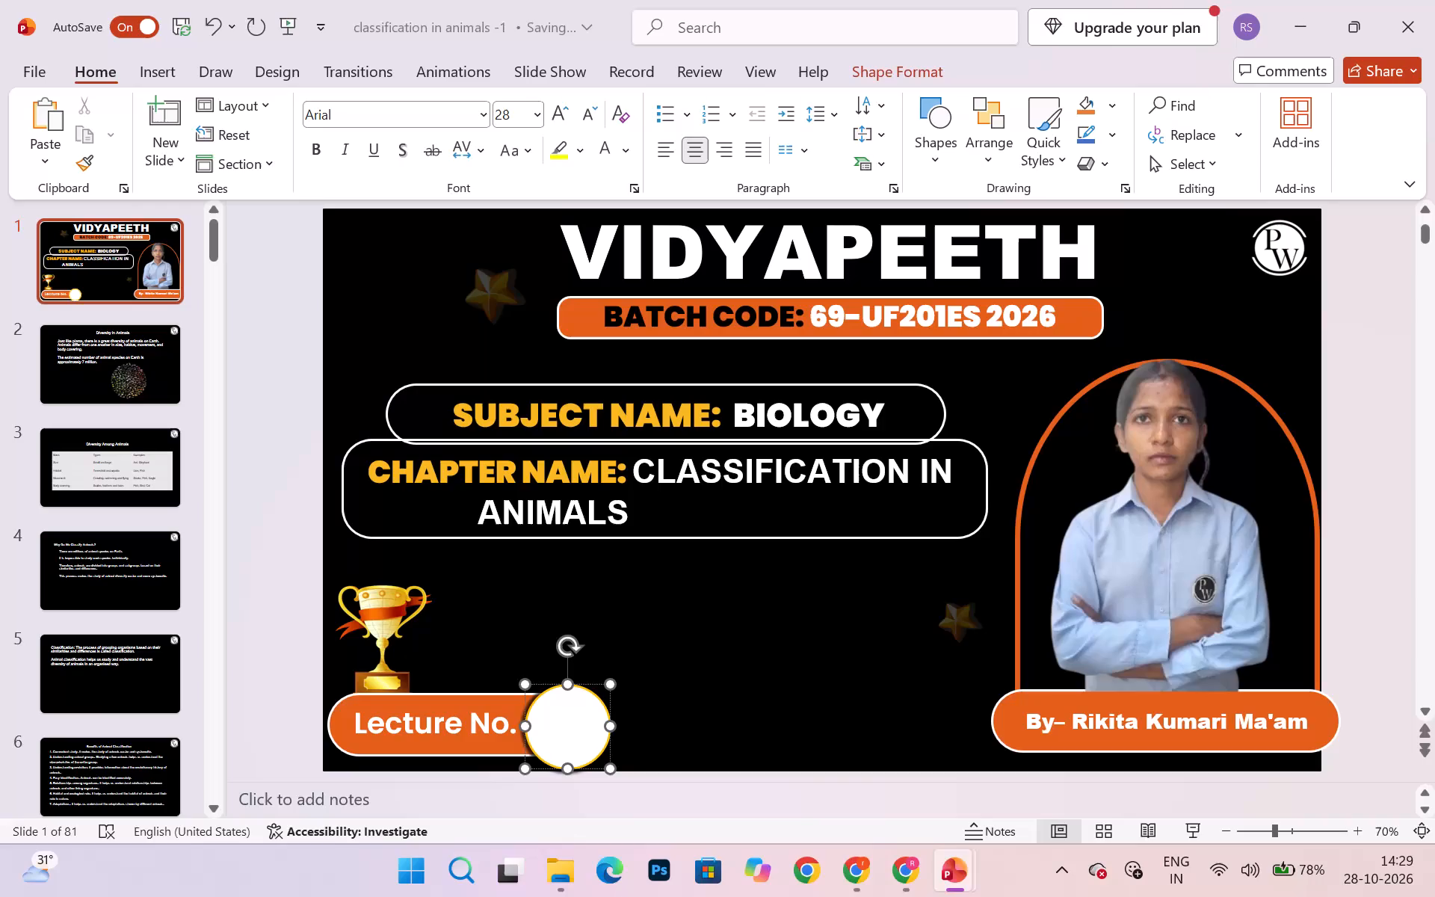
Enter 5 as the lecture number in the white circle on the title slide.
key("5")
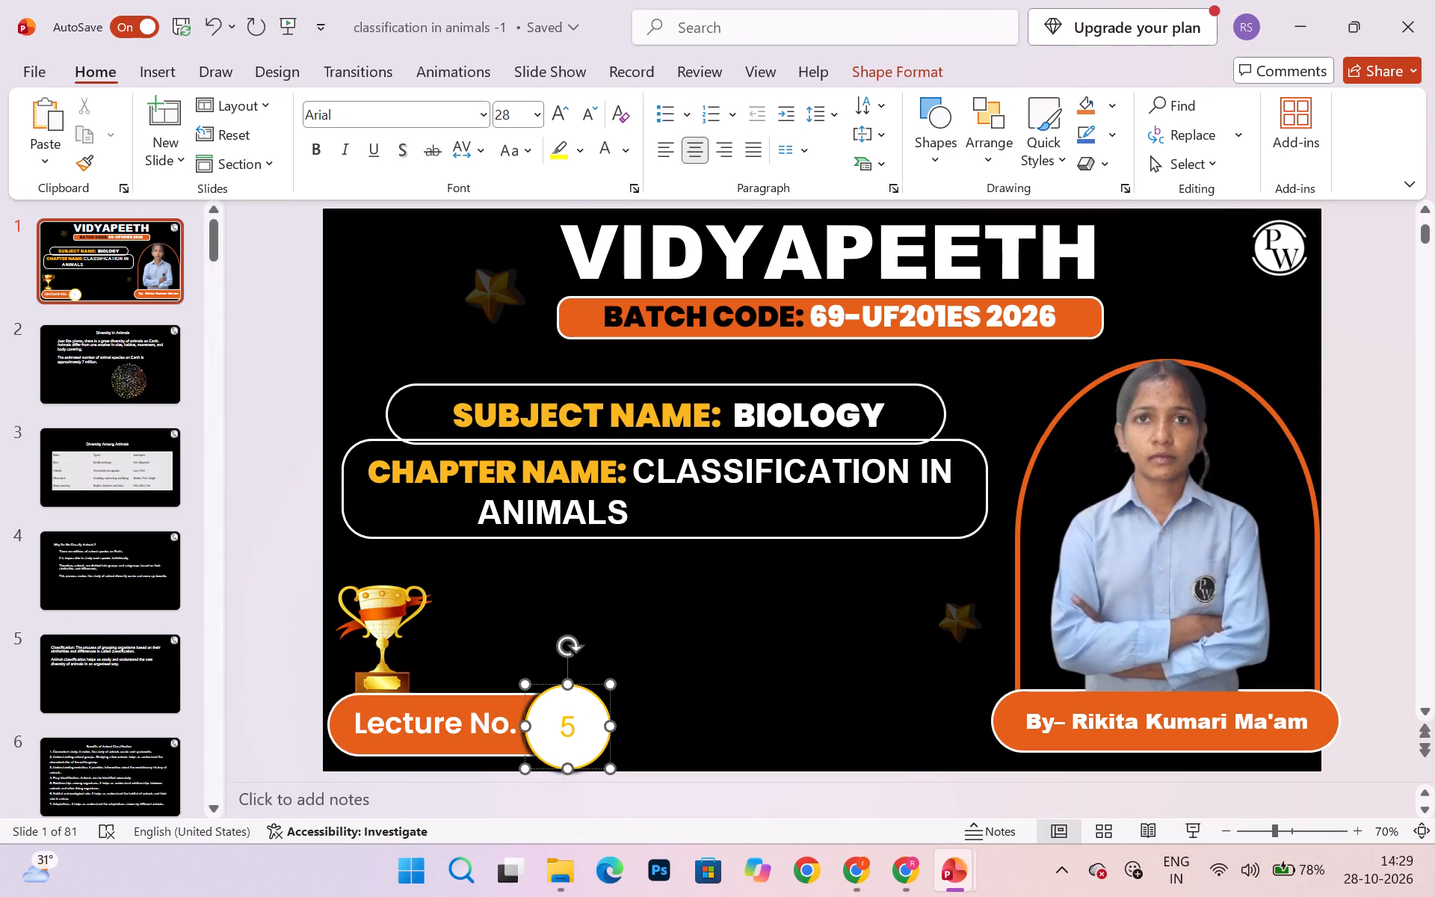
left_click(1121, 620)
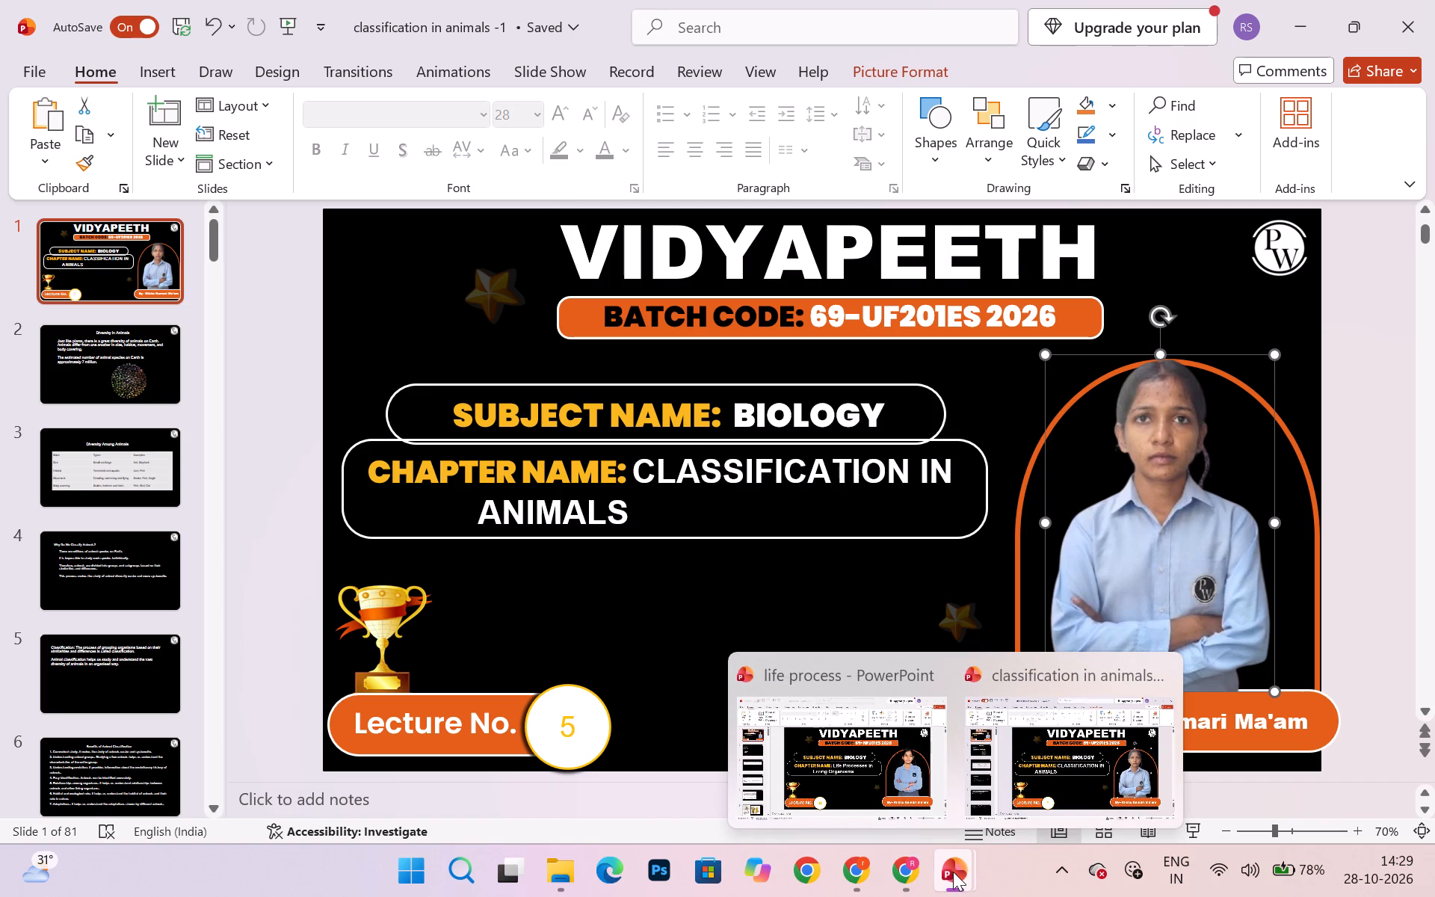
Open the presentation 2027 sta format PPT_69-UP201ES 2026 from the Downloads folder, view its title slide and close it.
left_click(575, 868)
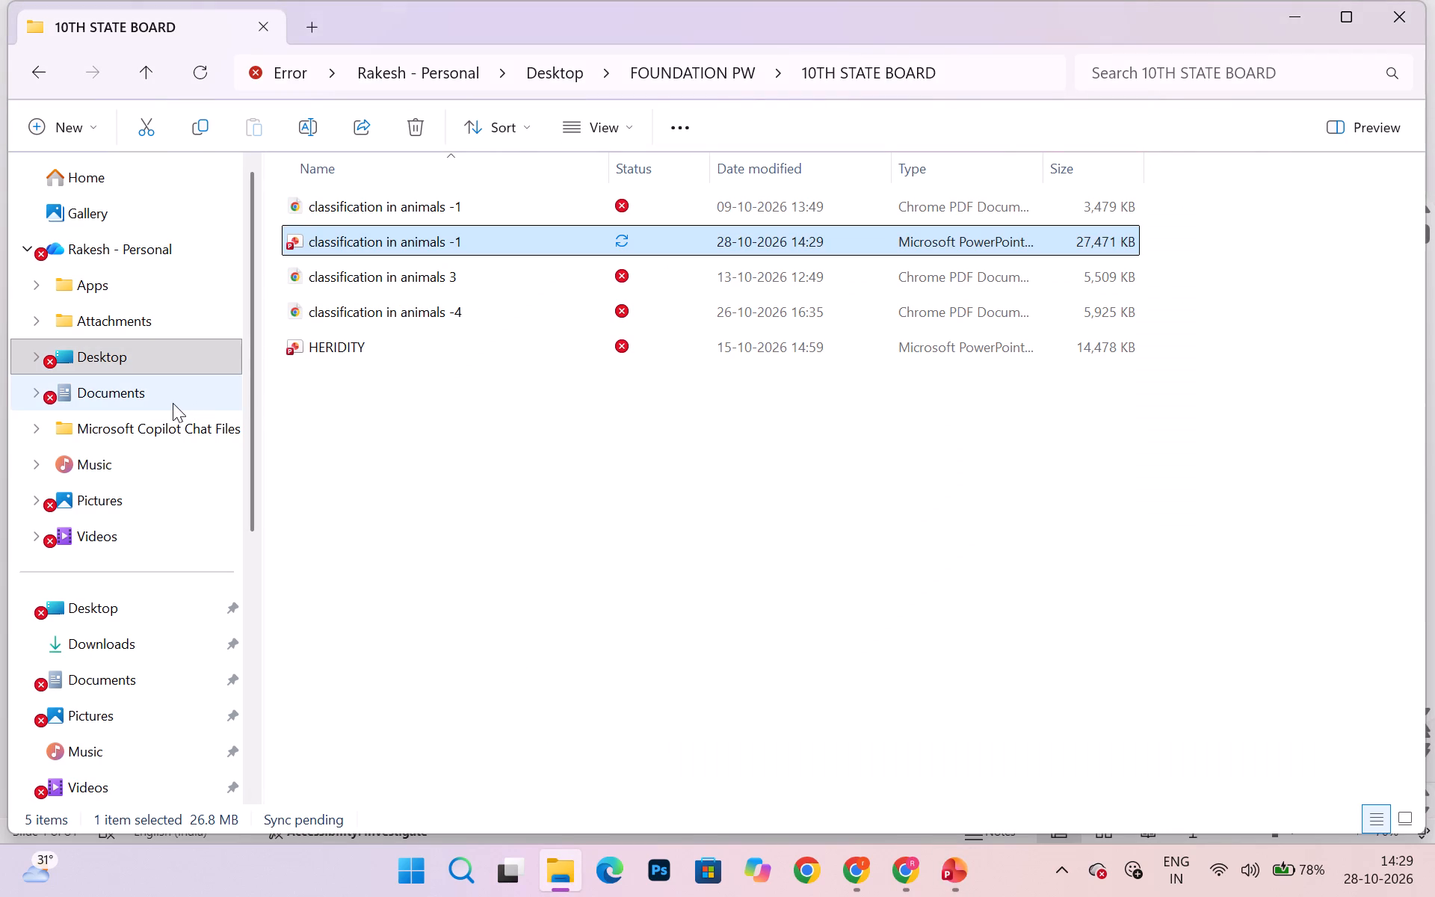
left_click(114, 641)
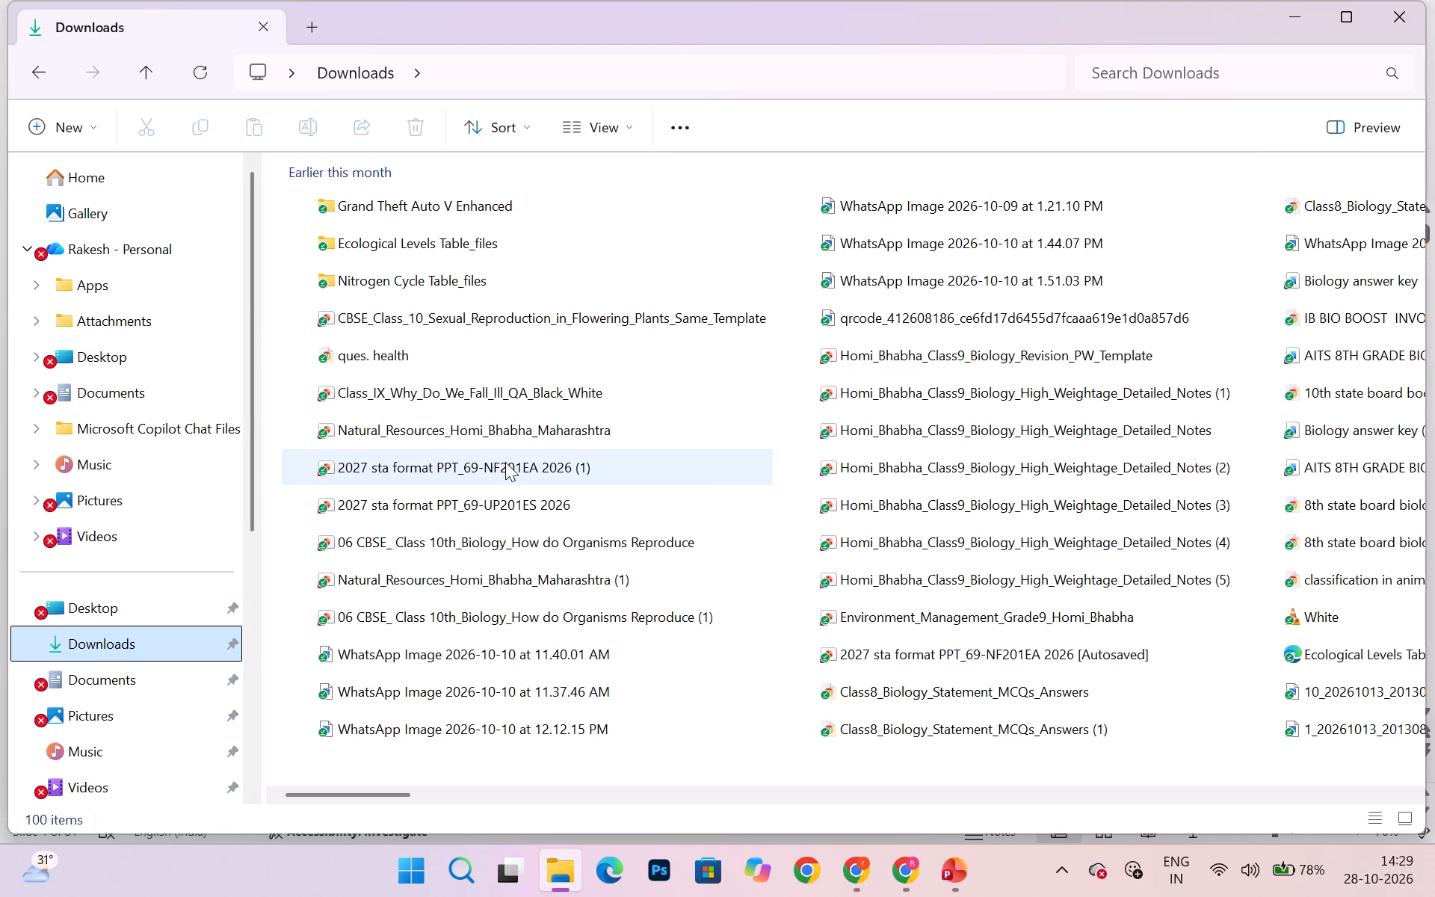
double_click(485, 504)
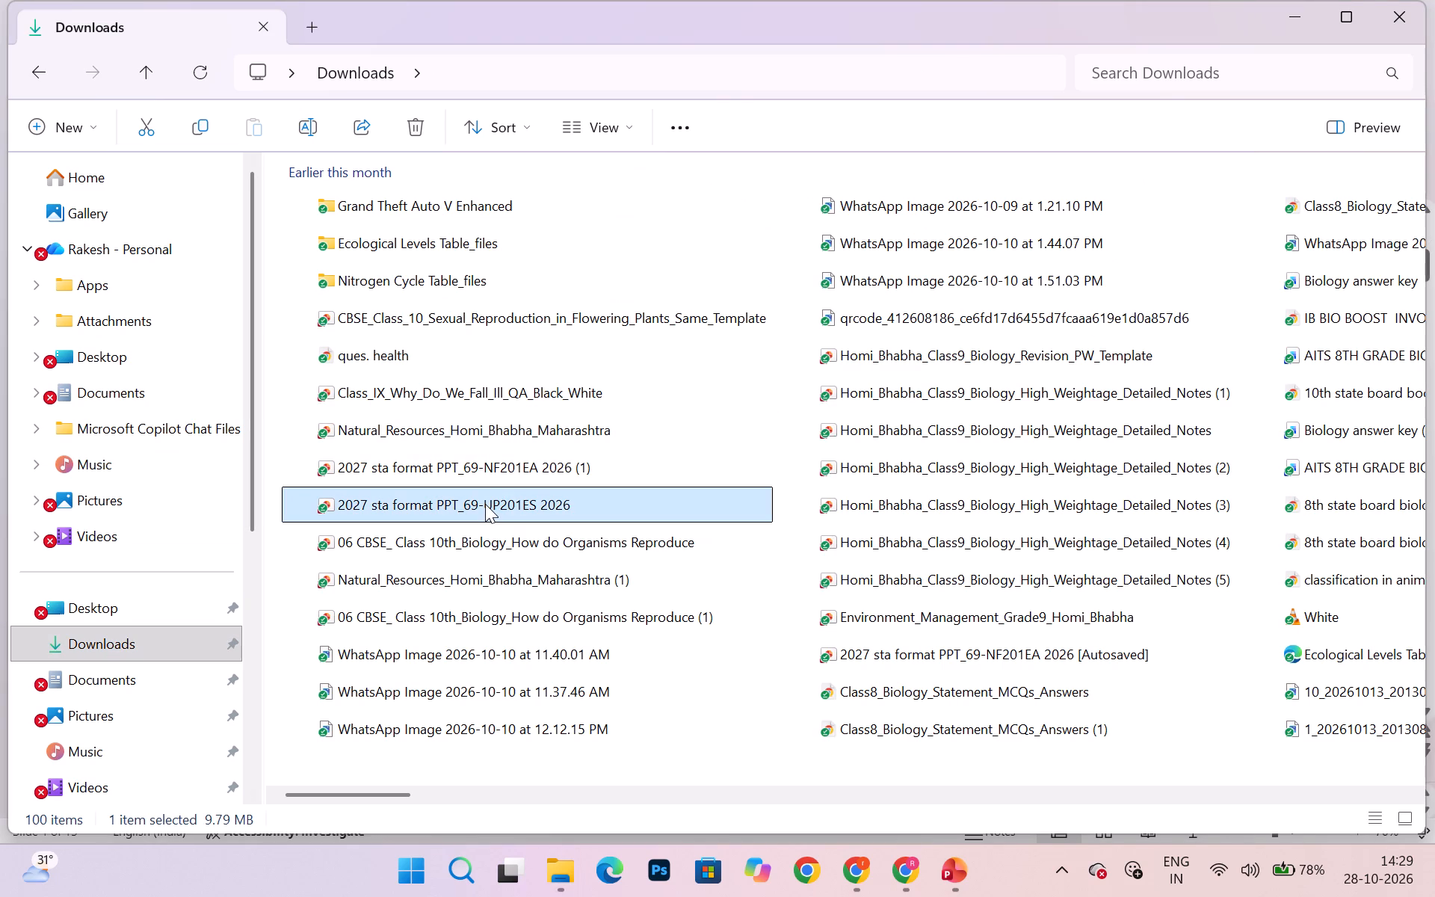
double_click(485, 504)
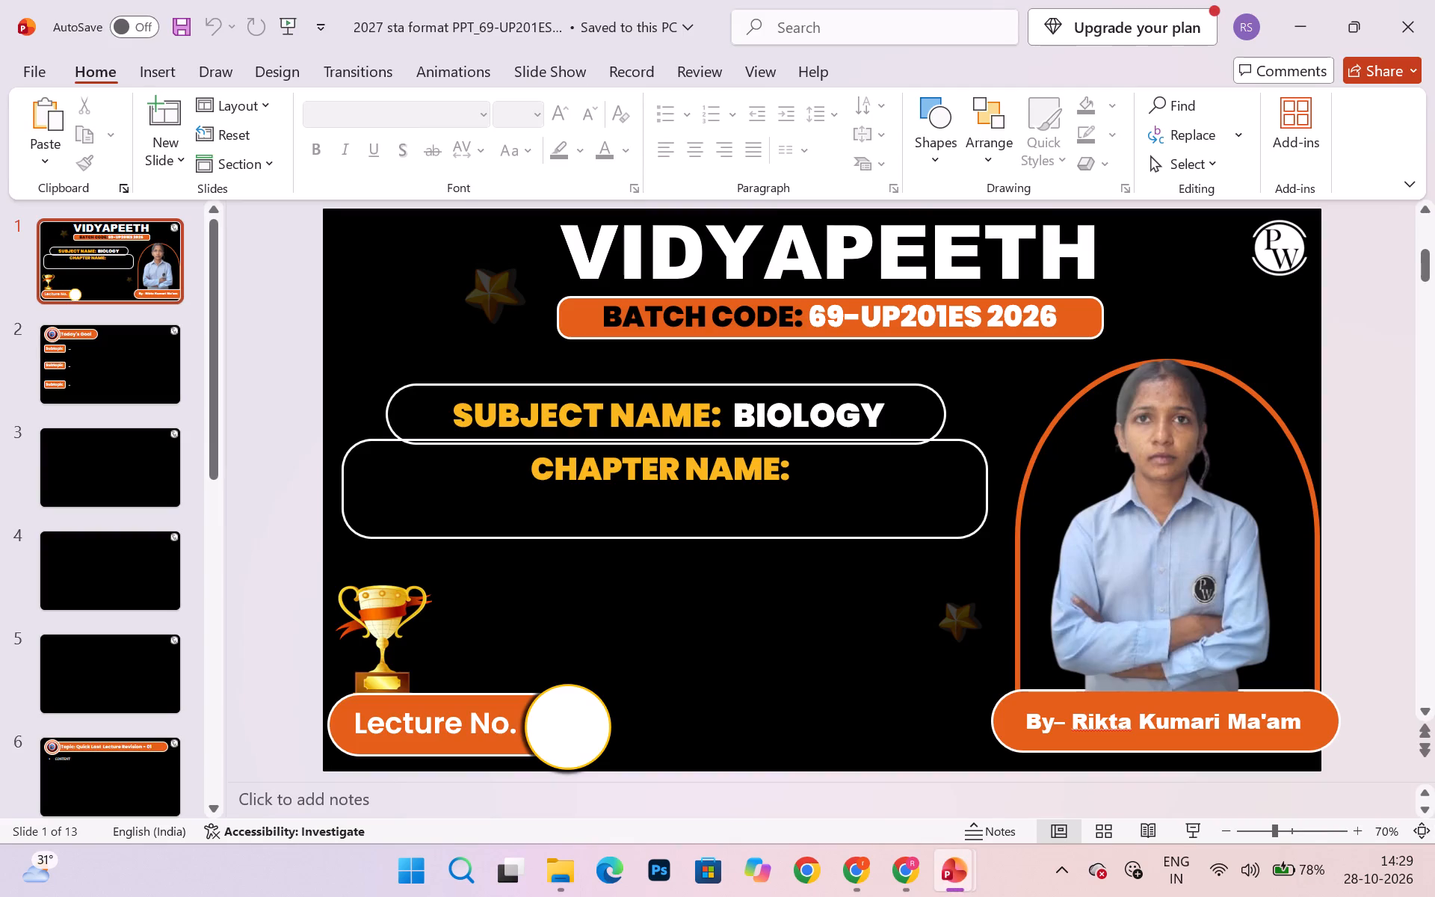
left_click(1385, 25)
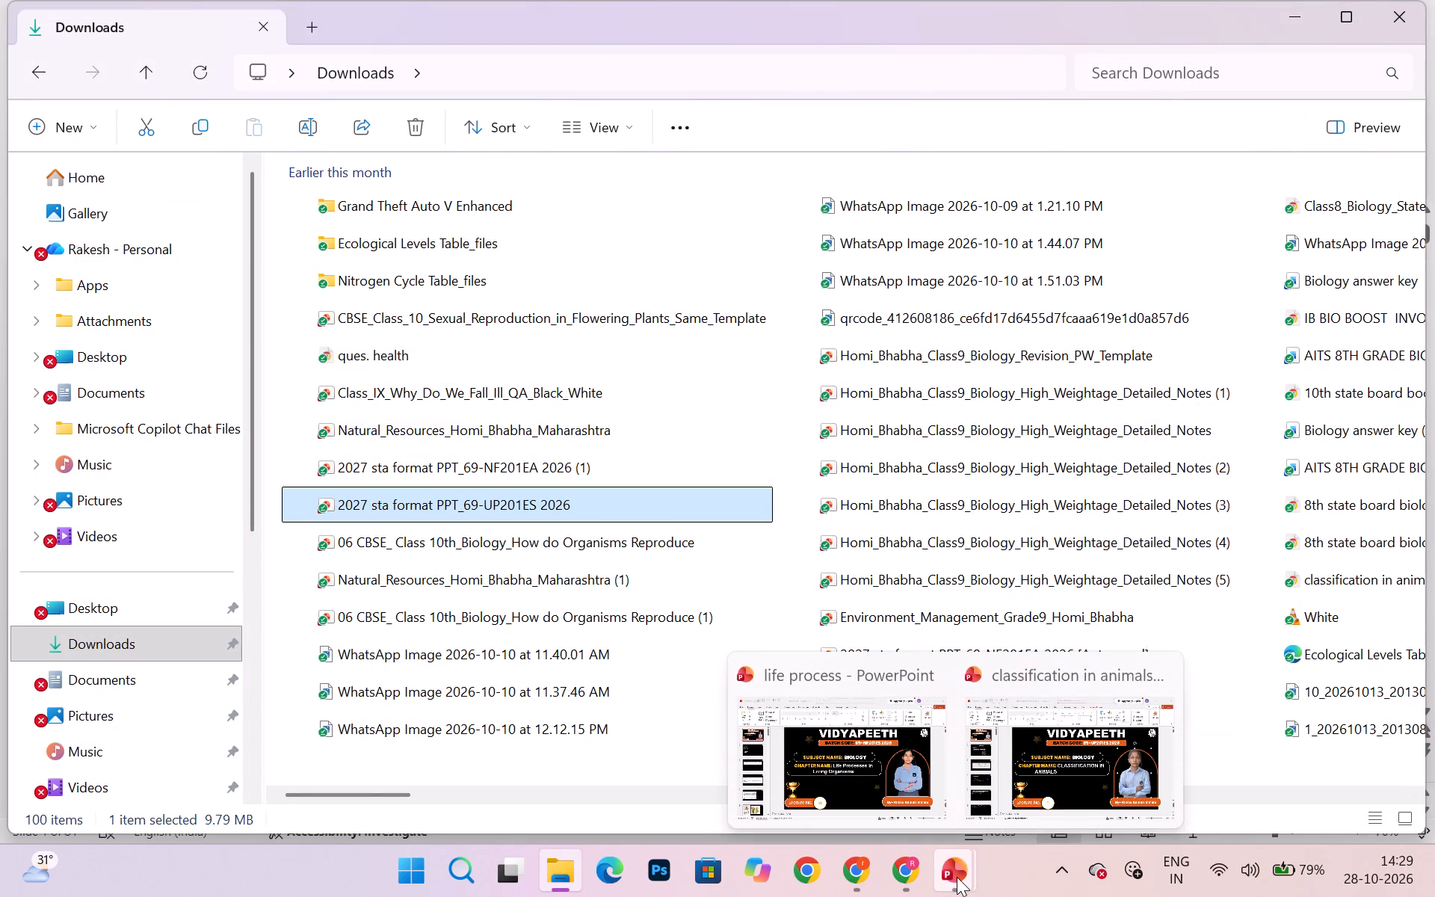
Replace the teacher photo on the classification in animals -1 title slide with the one from the life process presentation, placed just above the name banner.
left_click(880, 764)
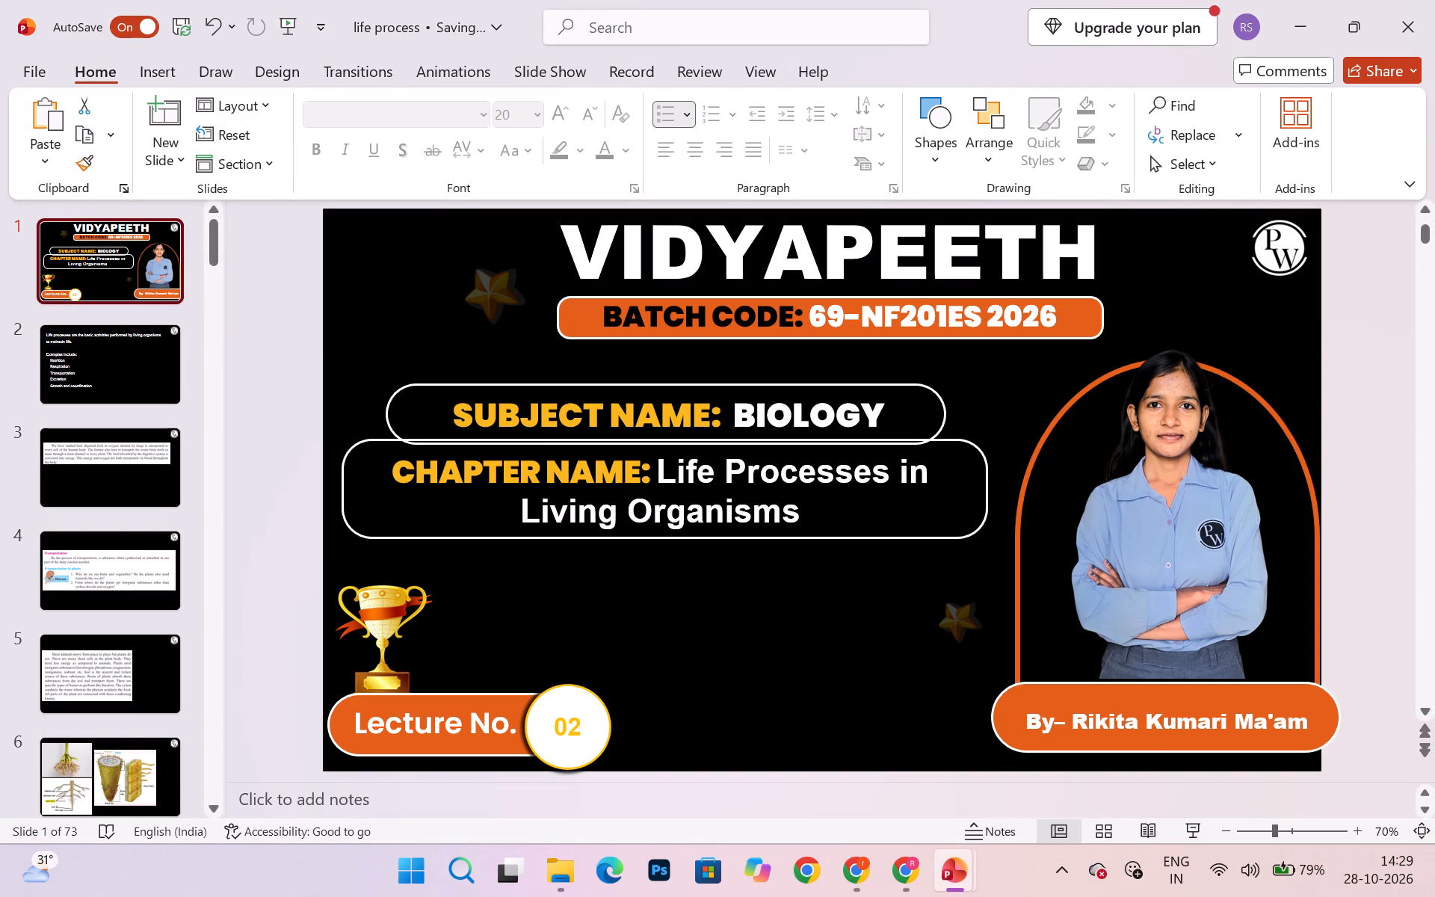
right_click(1168, 572)
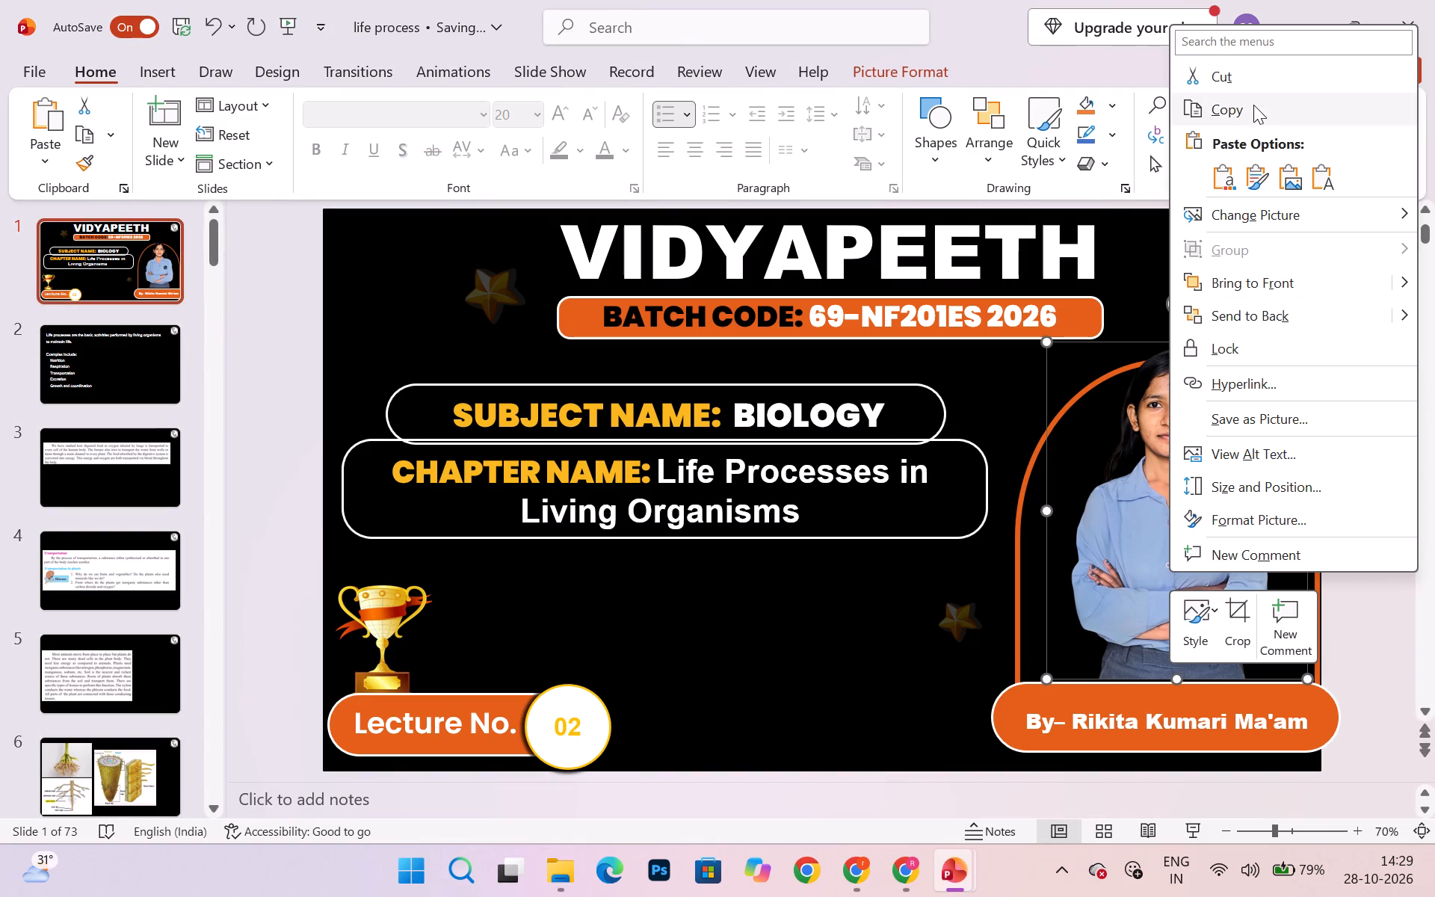
left_click(1253, 105)
left_click(759, 602)
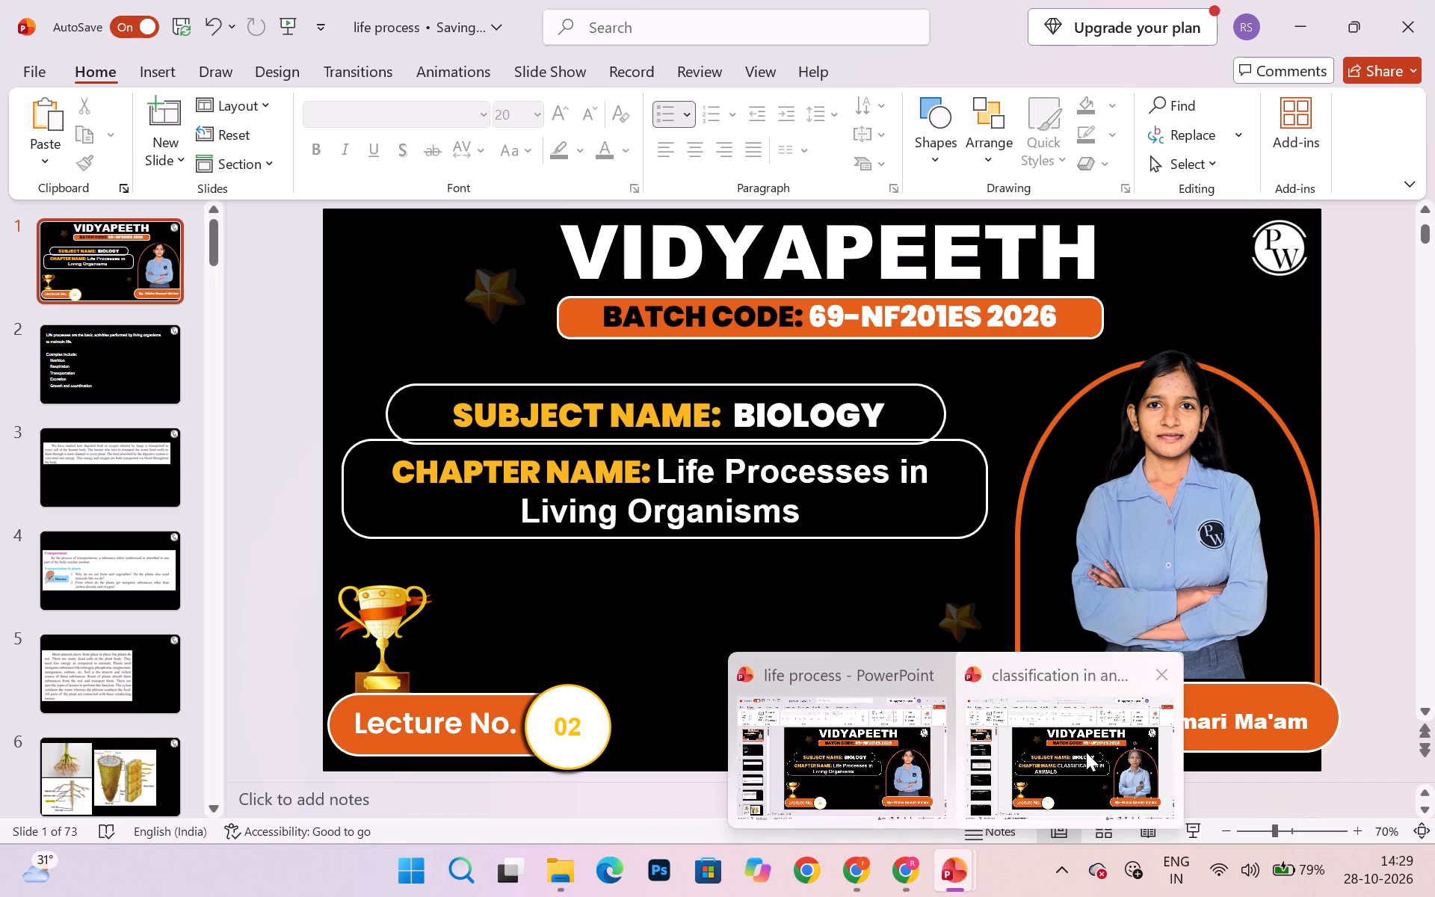
left_click(1086, 747)
left_click(1148, 602)
key("BackSpace")
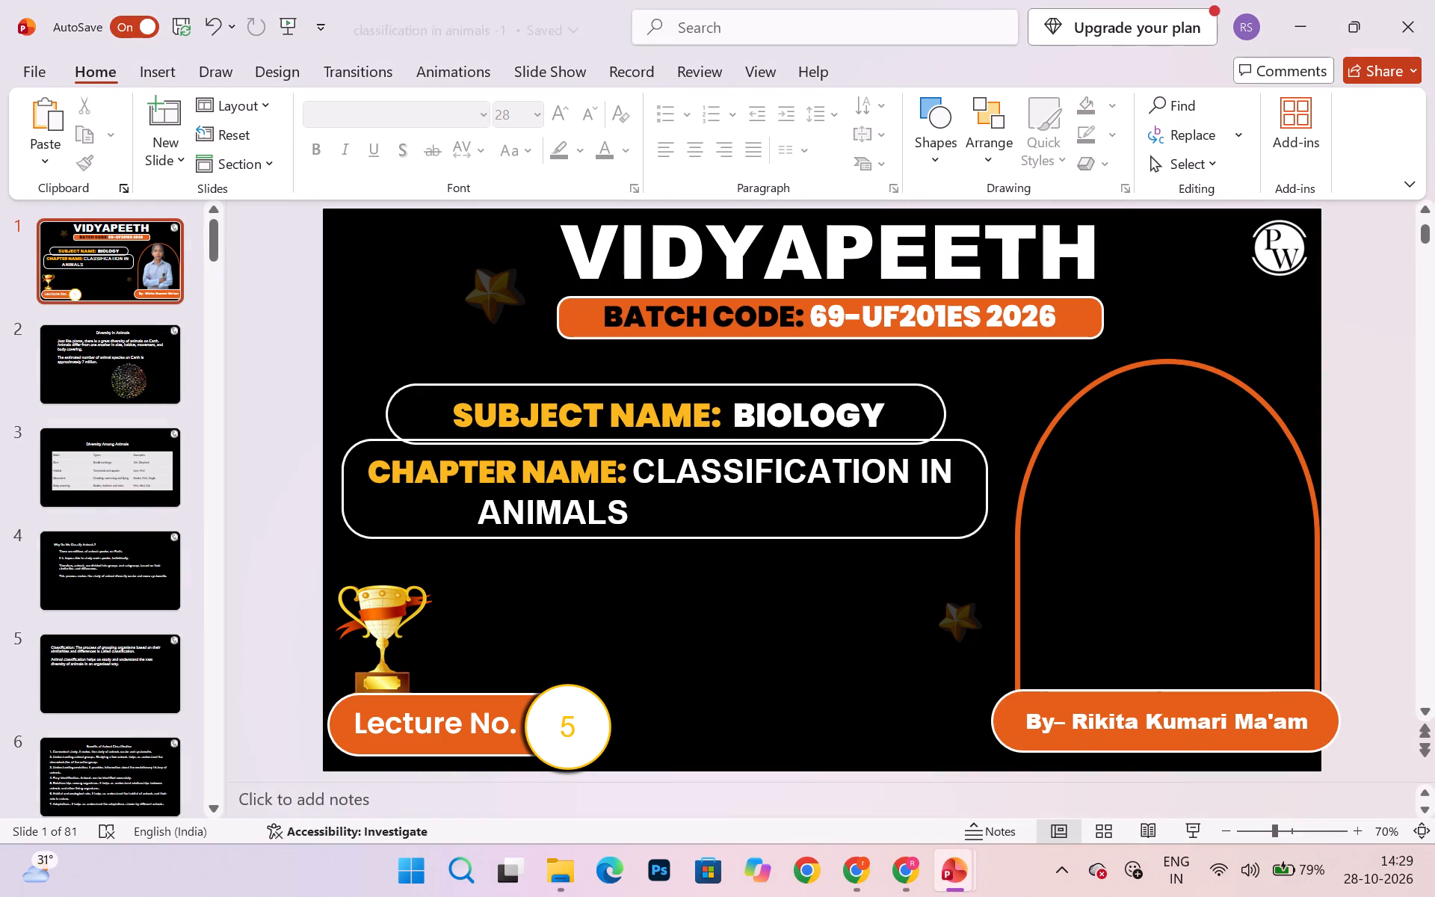
key("ctrl+v")
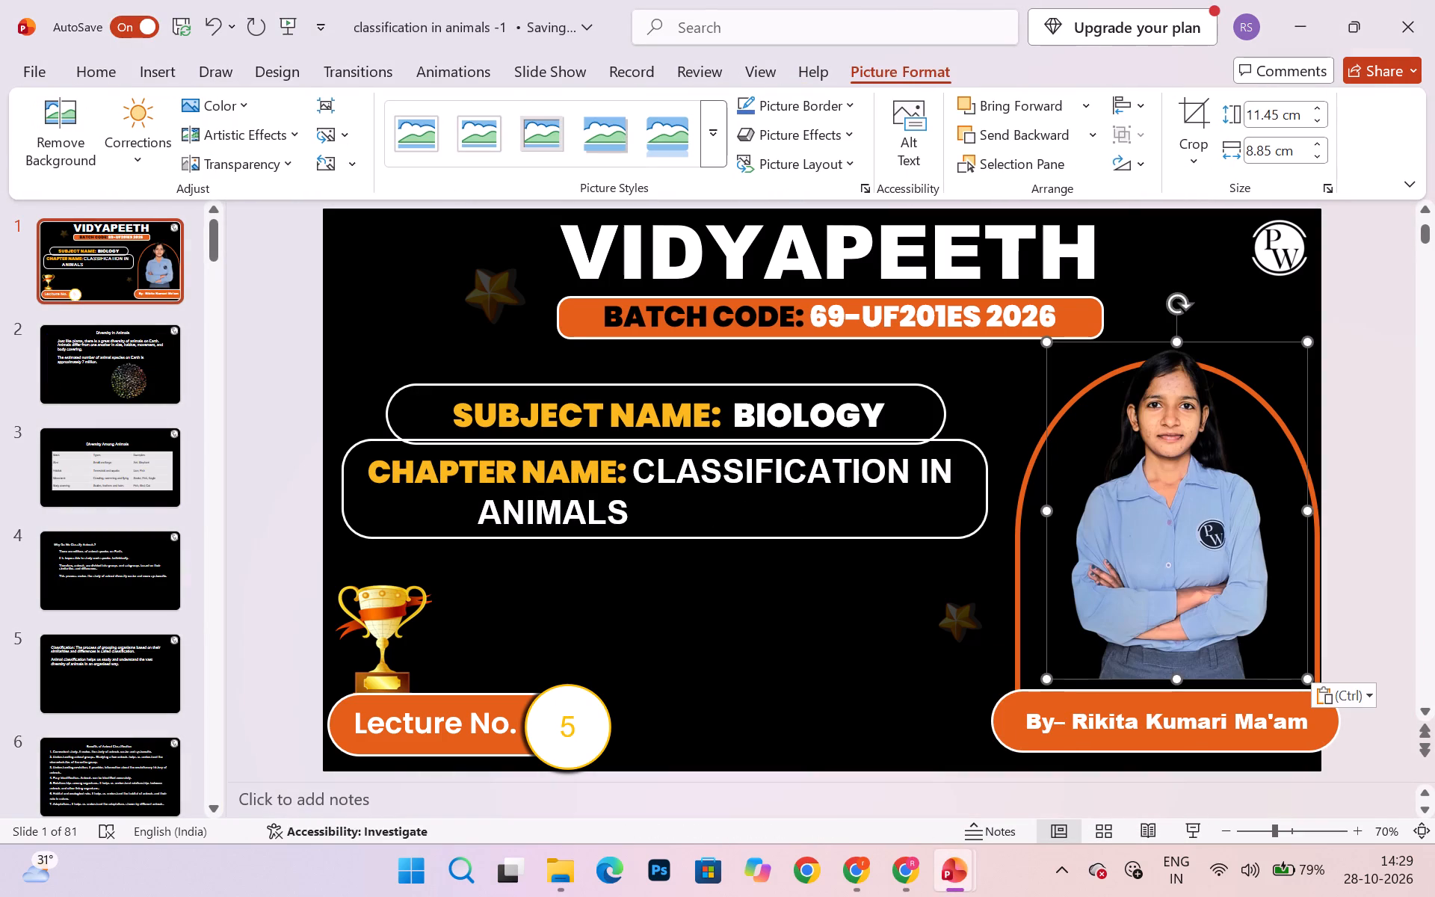
left_click_drag(1148, 602, 1148, 608)
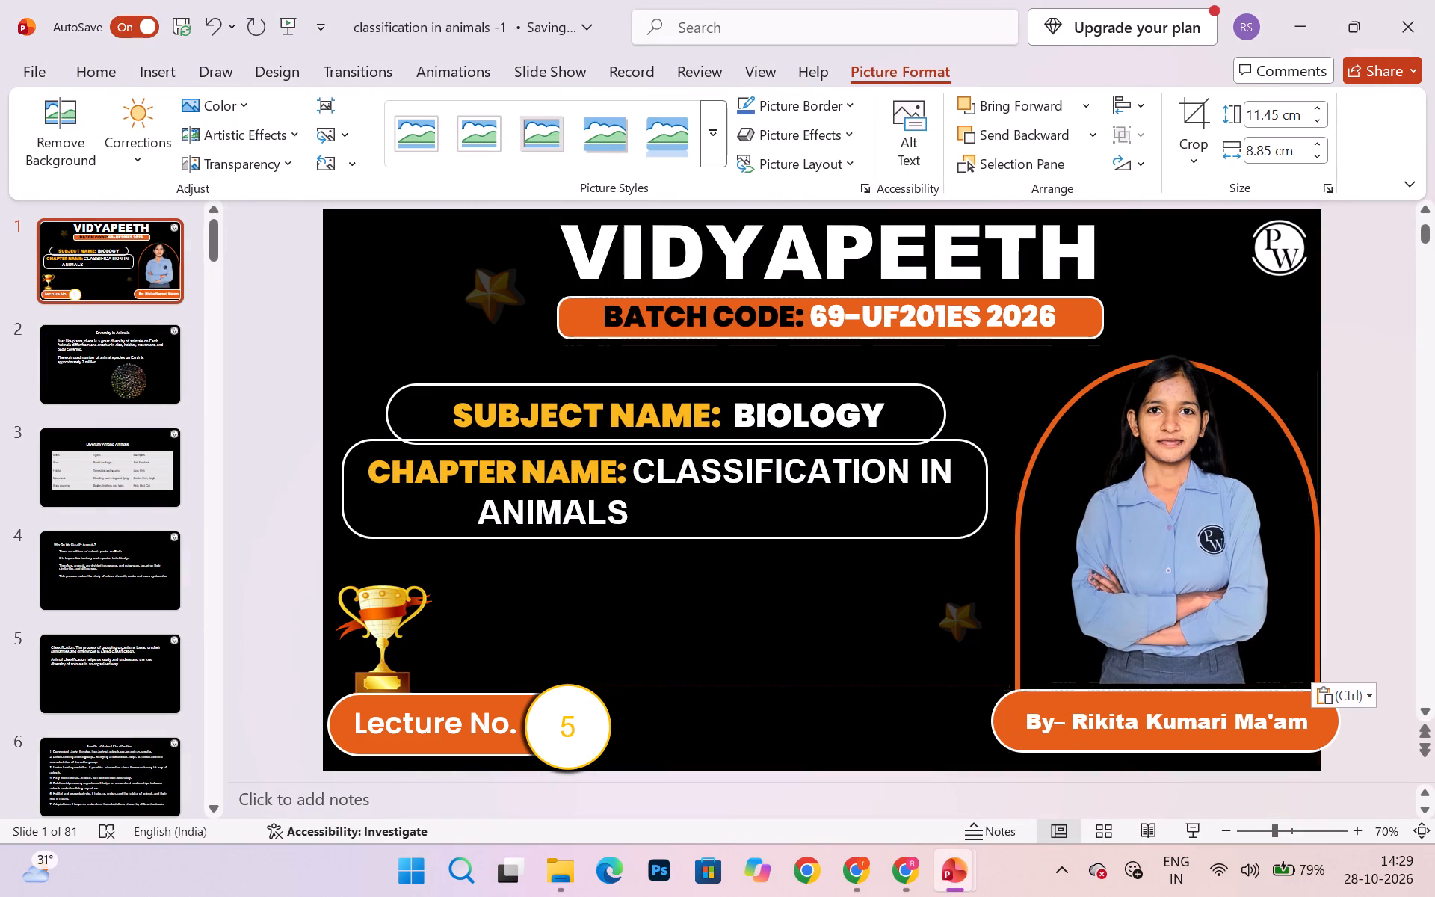
left_click_drag(1148, 608, 1148, 612)
left_click(892, 602)
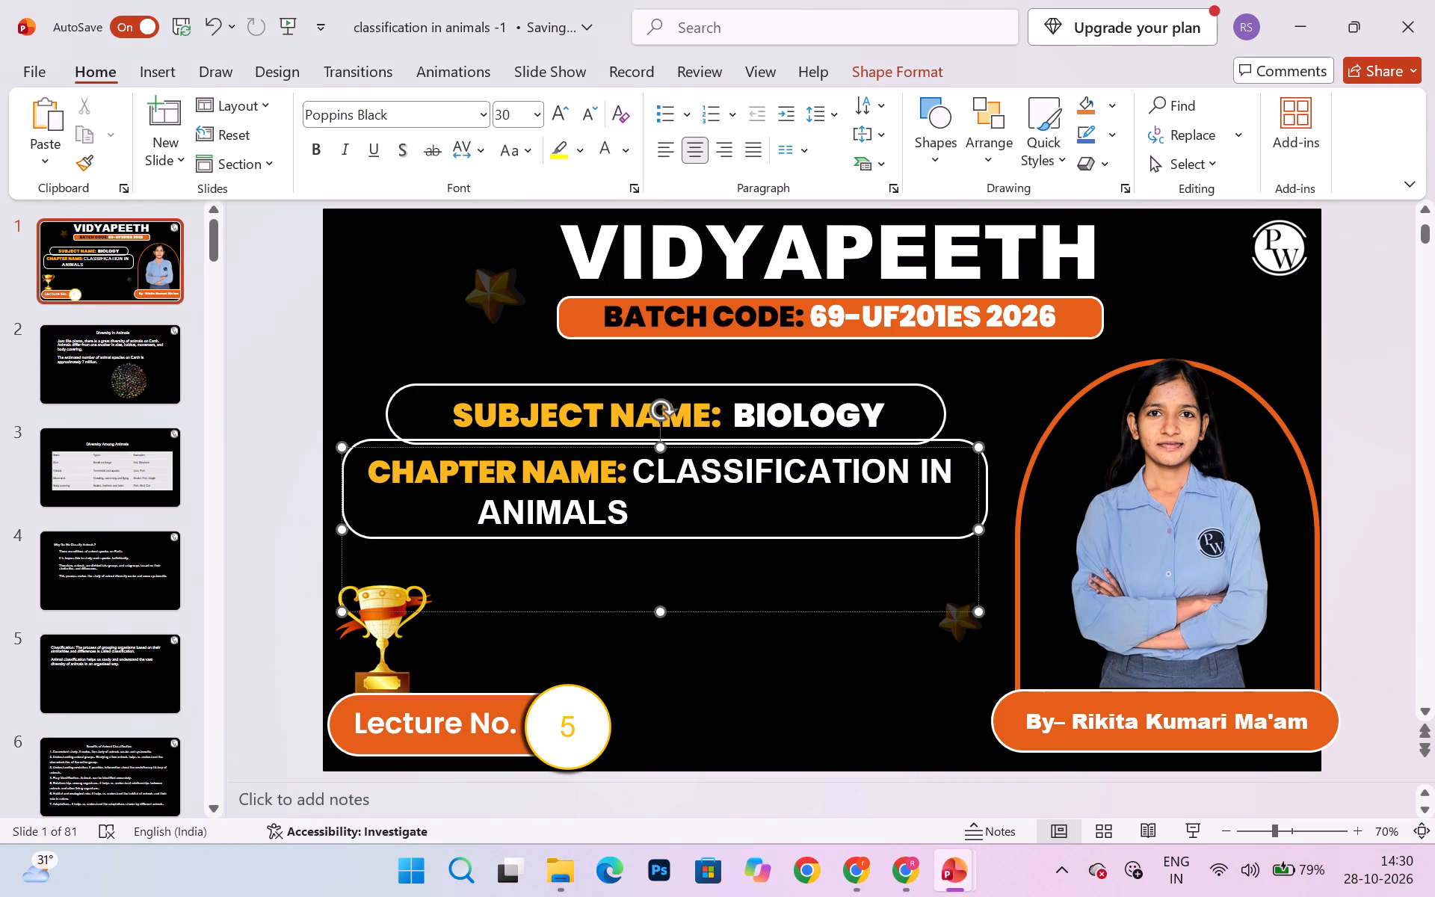
Look through the classification in animals -1 slides up to slide 53, the Phylum Chordata chart with its subphyla.
left_click(105, 368)
left_click(112, 289)
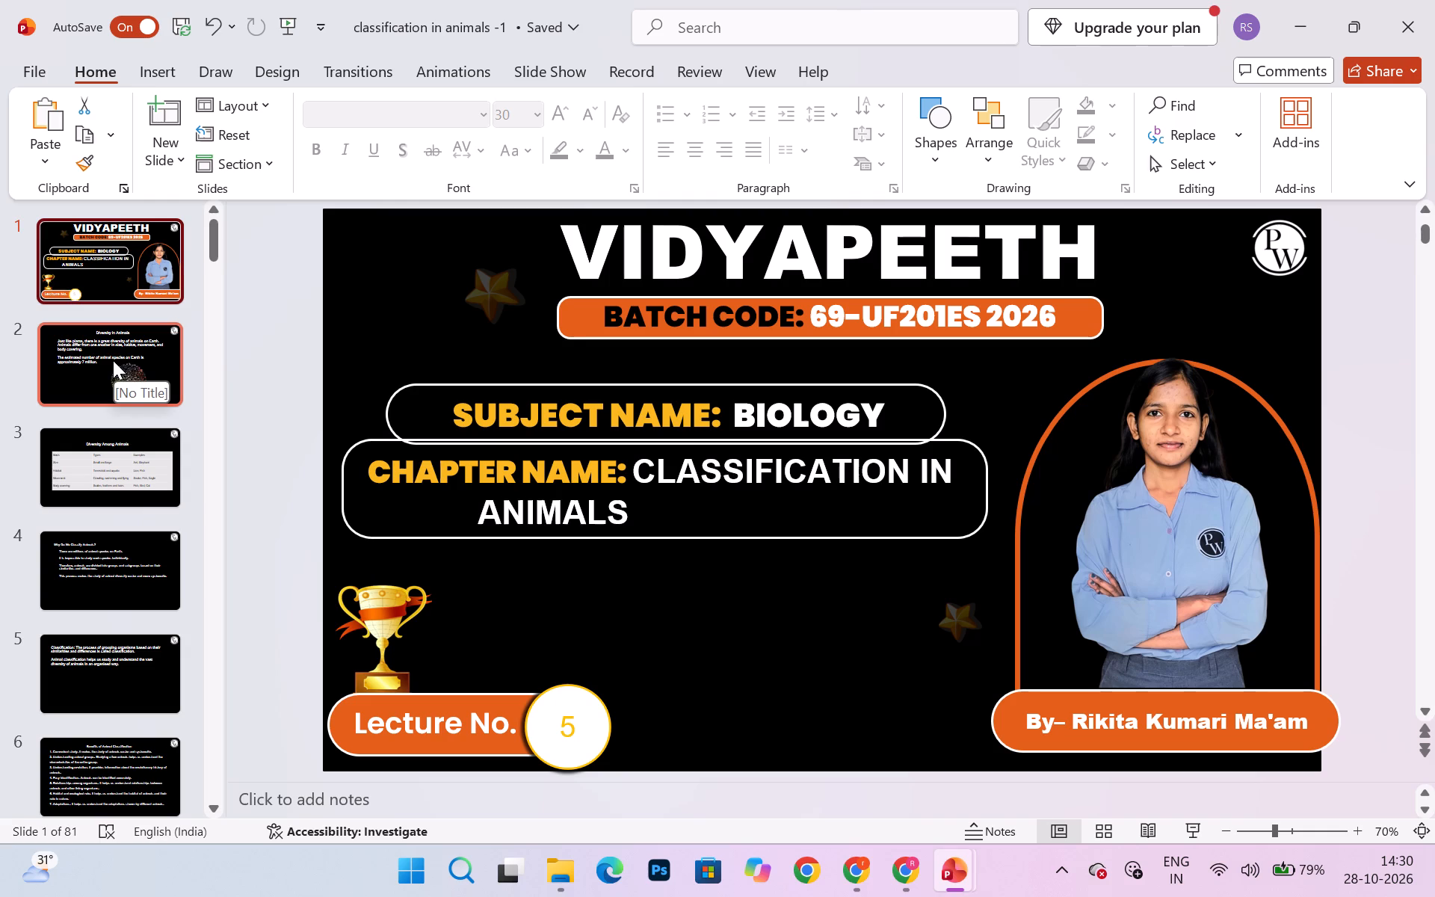
left_click(113, 360)
key("Down")
key("Down")
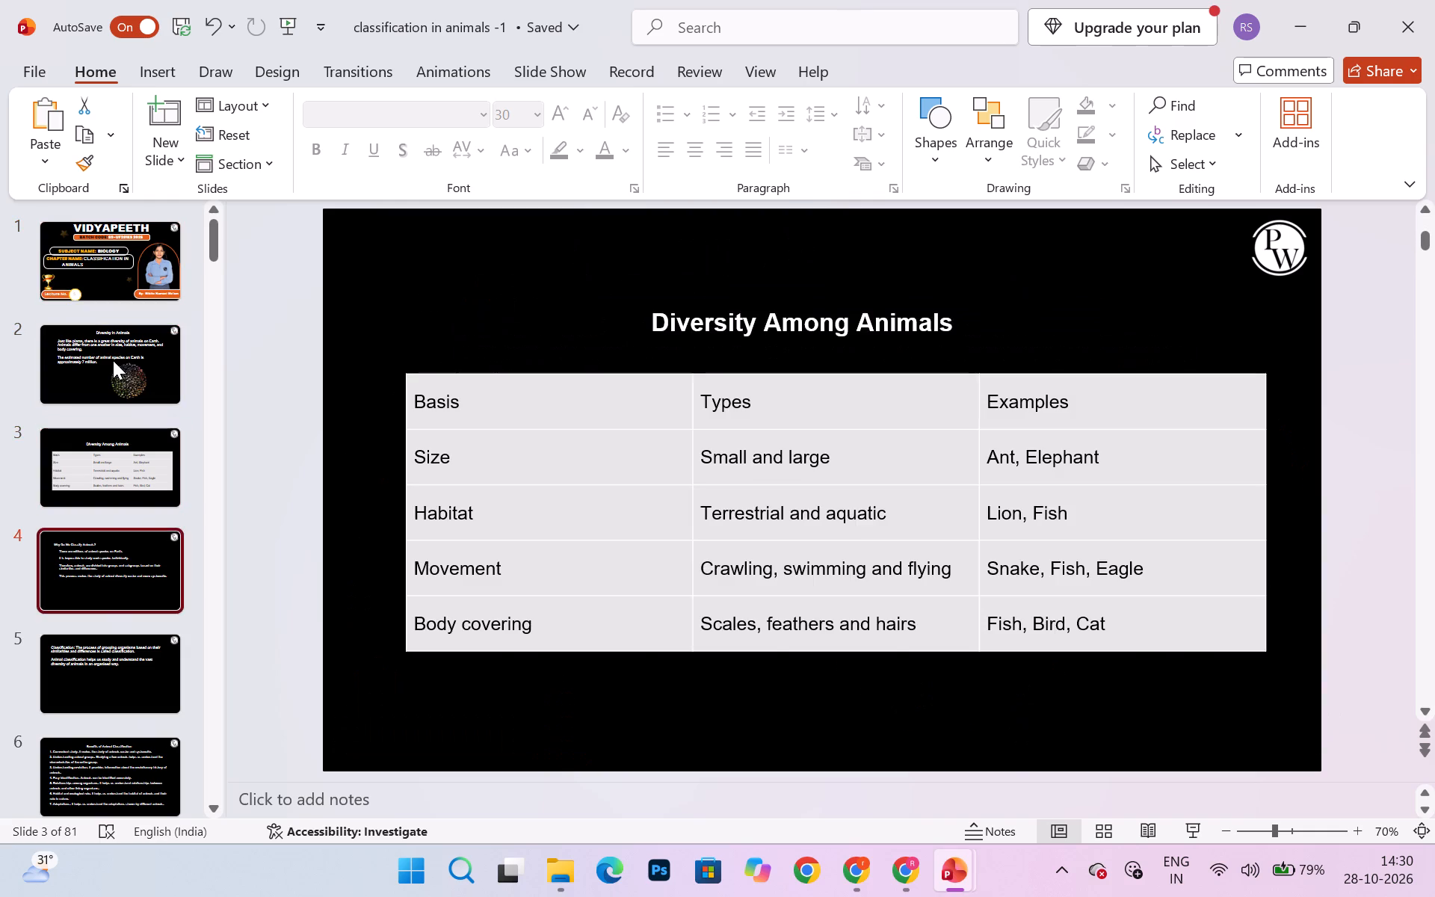
key("Down")
key("Down")
key("Down")
key("Down")
key("Down")
key("Down")
key("Down")
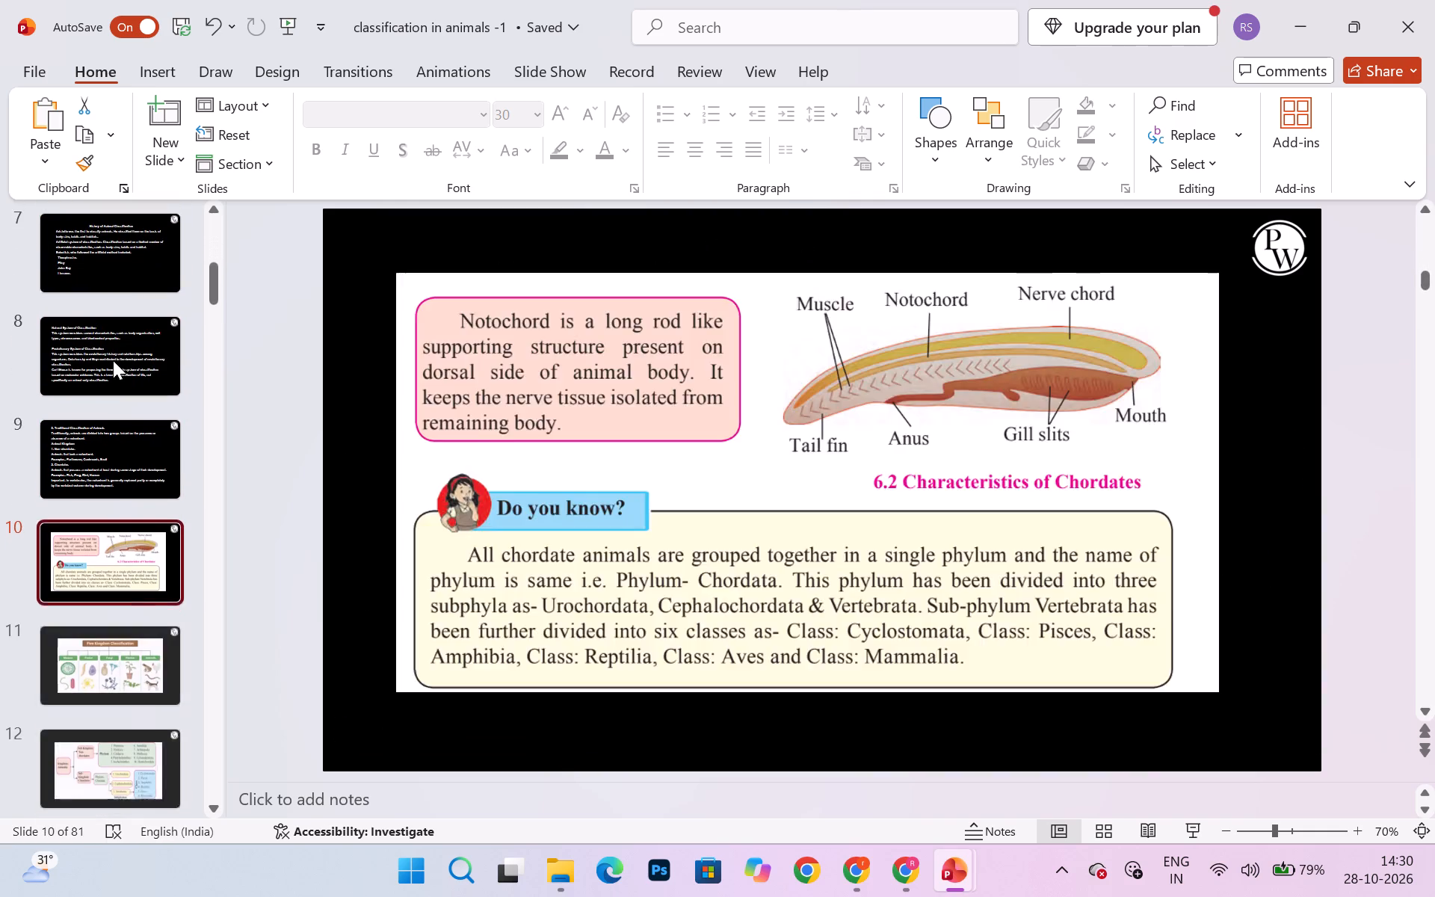
key("Down")
key("Down")
key("Down")
key("Down")
key("Down")
key("Down")
key("Down")
key("Down")
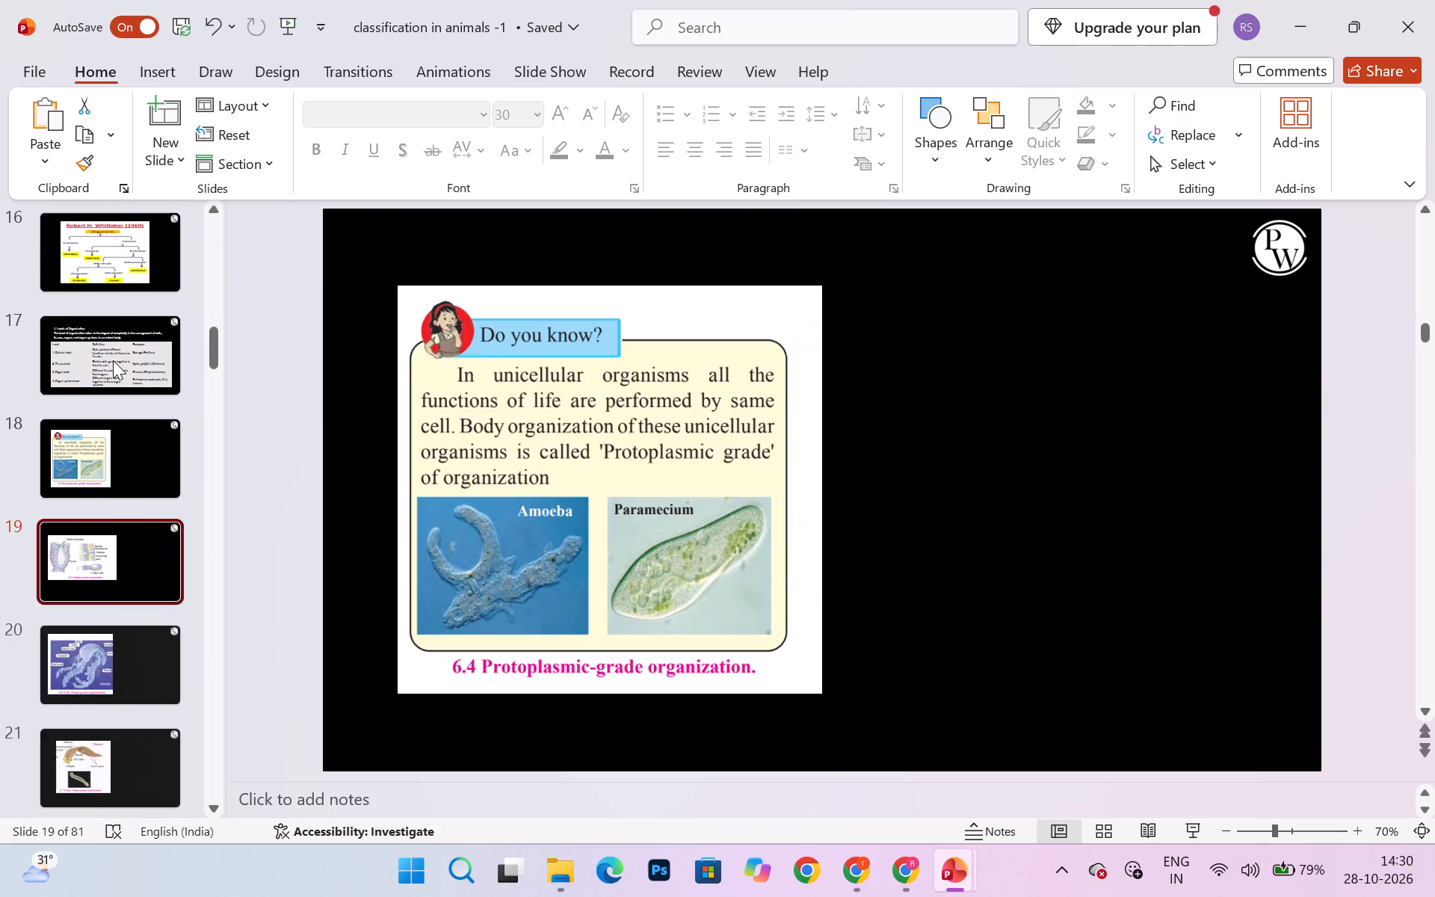
key("Down")
key("Down")
key("Down")
key("Down")
key("Down")
key("Down")
key("Down")
key("Down")
key("Down")
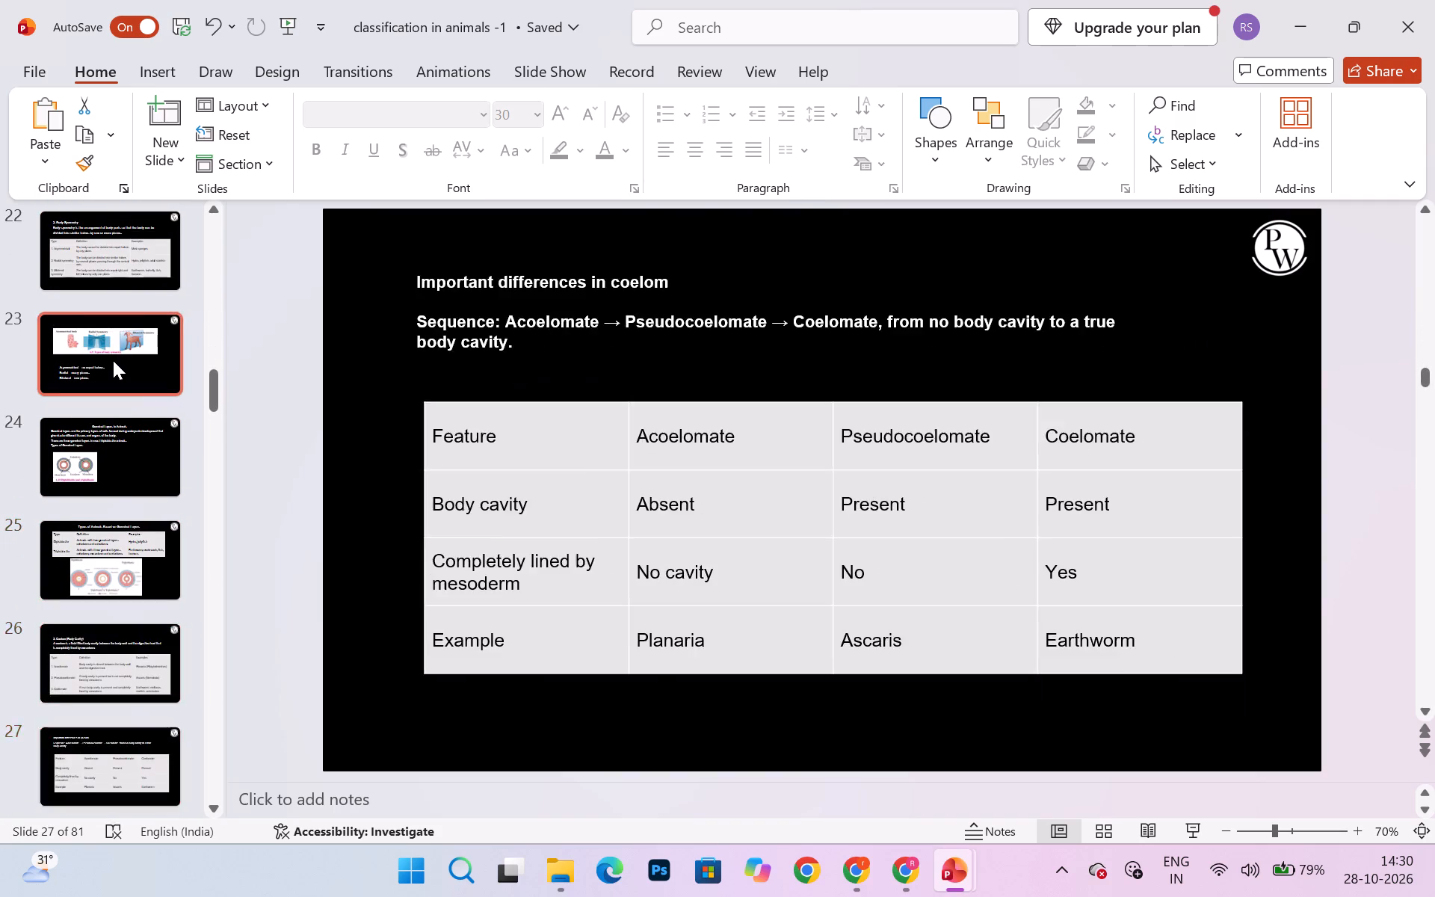
key("Down")
key("Down")
key("Down")
key("Down")
key("Down")
key("Down")
key("Down")
key("Down")
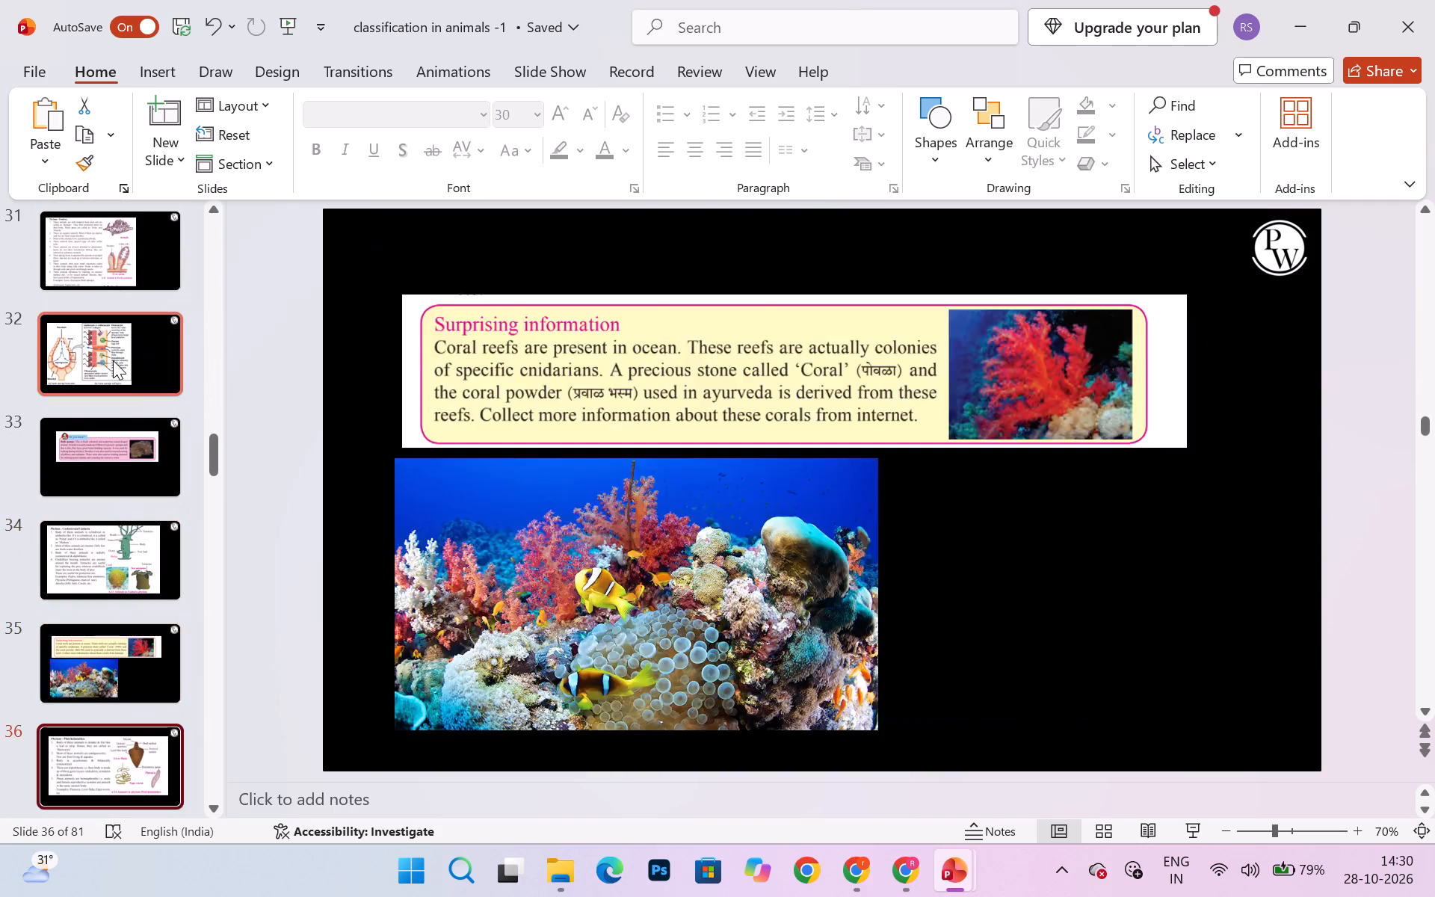
key("Down")
key("Down")
key("Down")
key("Down")
key("Down")
key("Down")
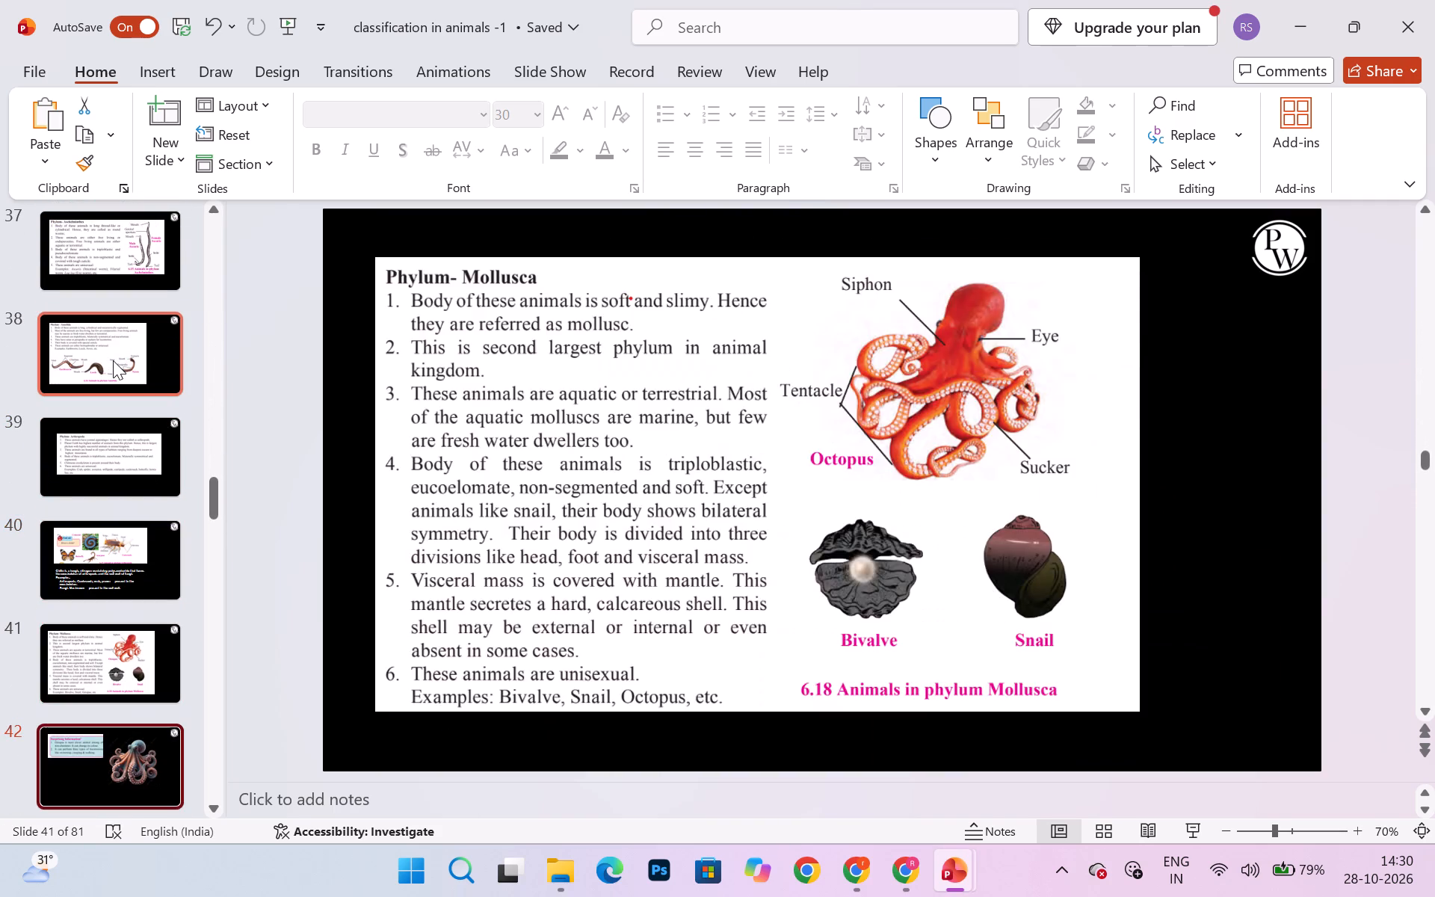
key("Down")
key("Down")
key("Down")
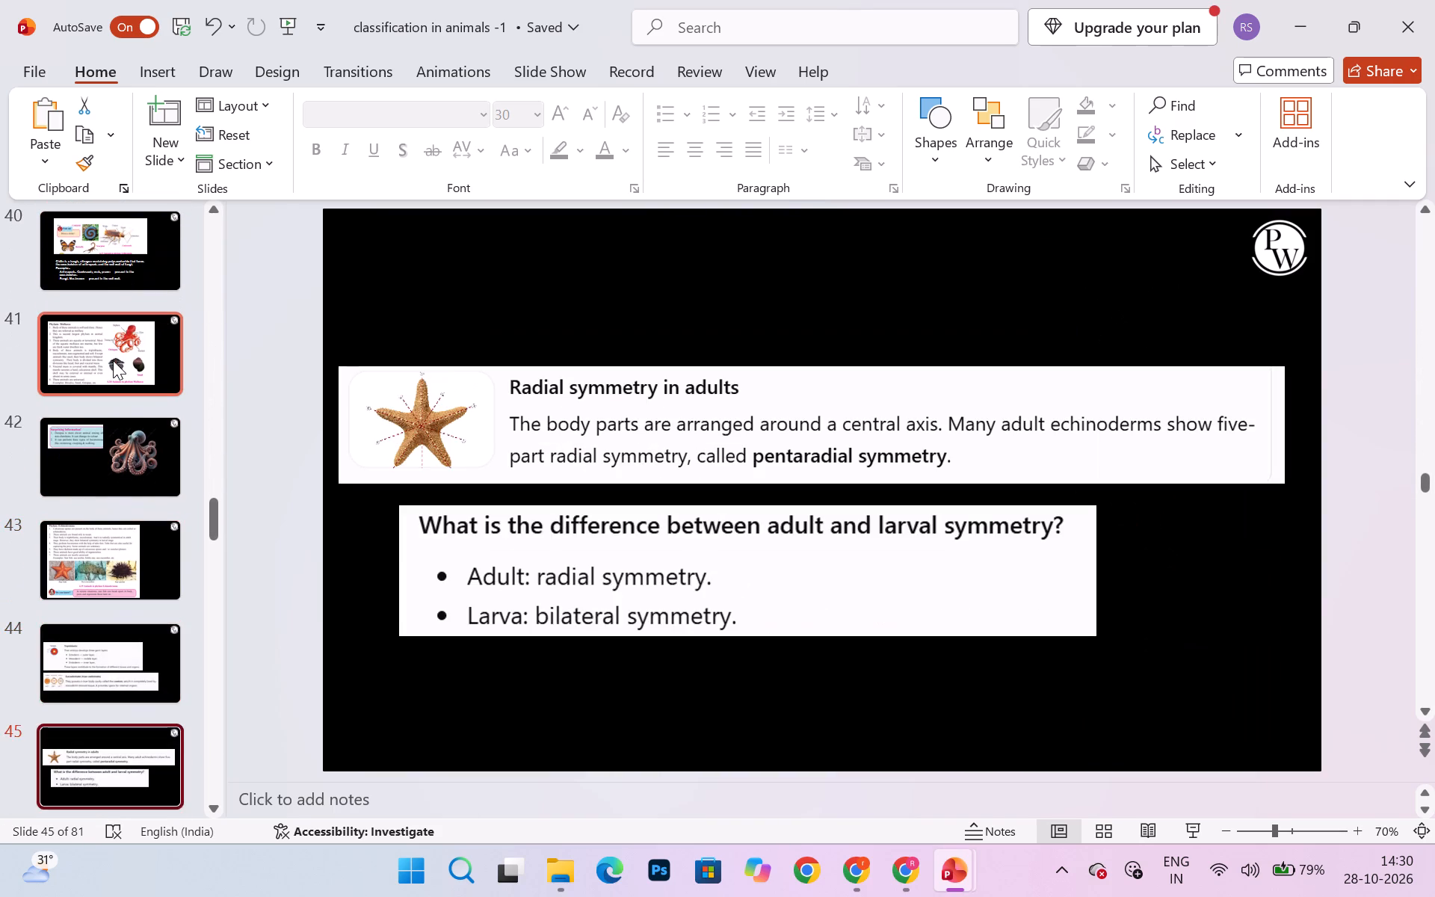
key("Down")
key("Down")
key("Down")
key("Down")
key("Down")
key("Down")
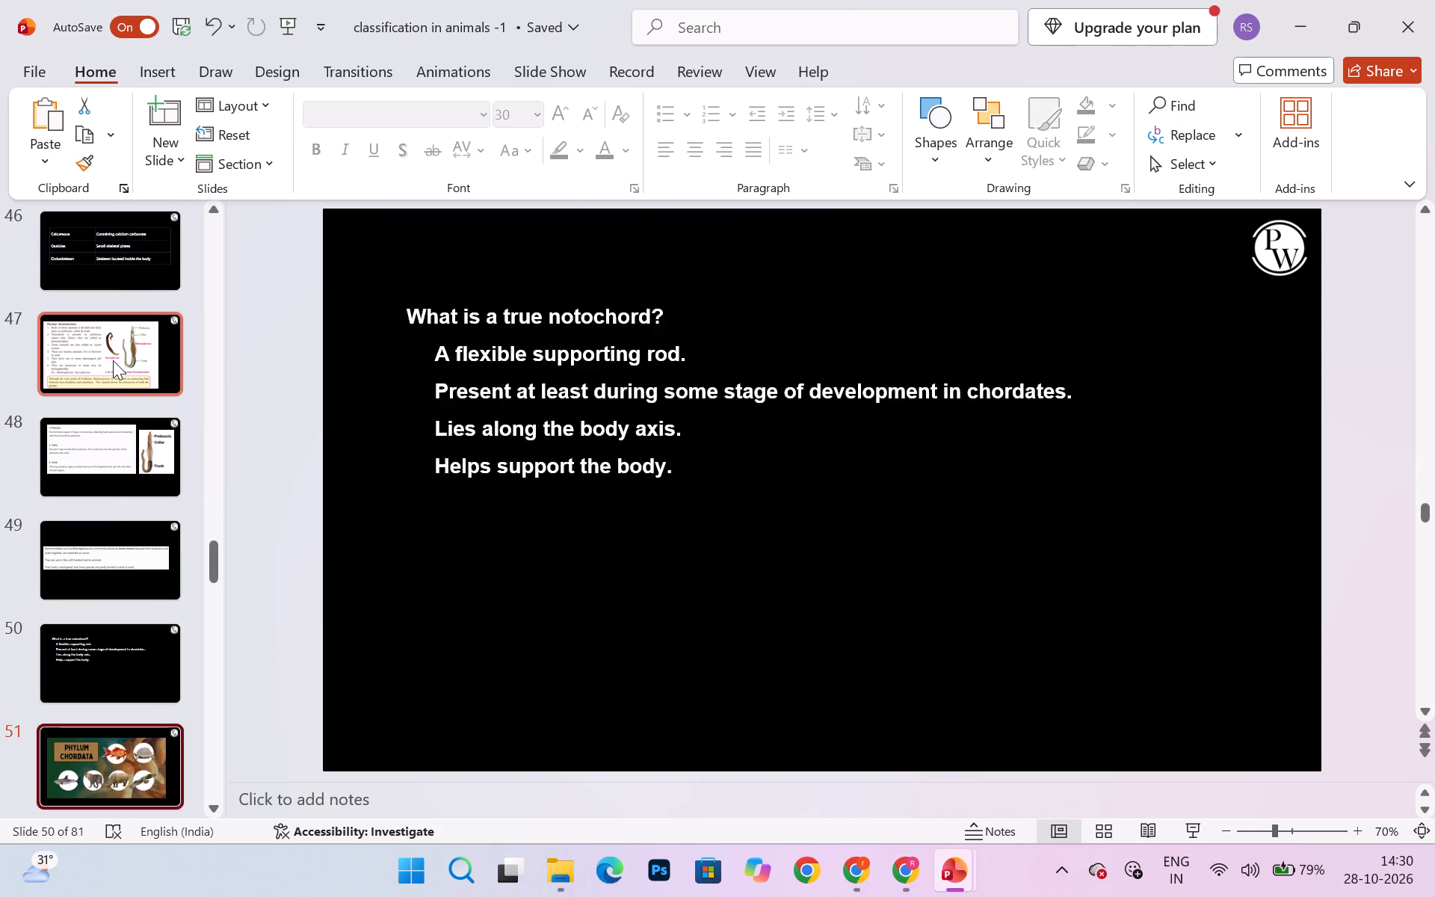
key("Down")
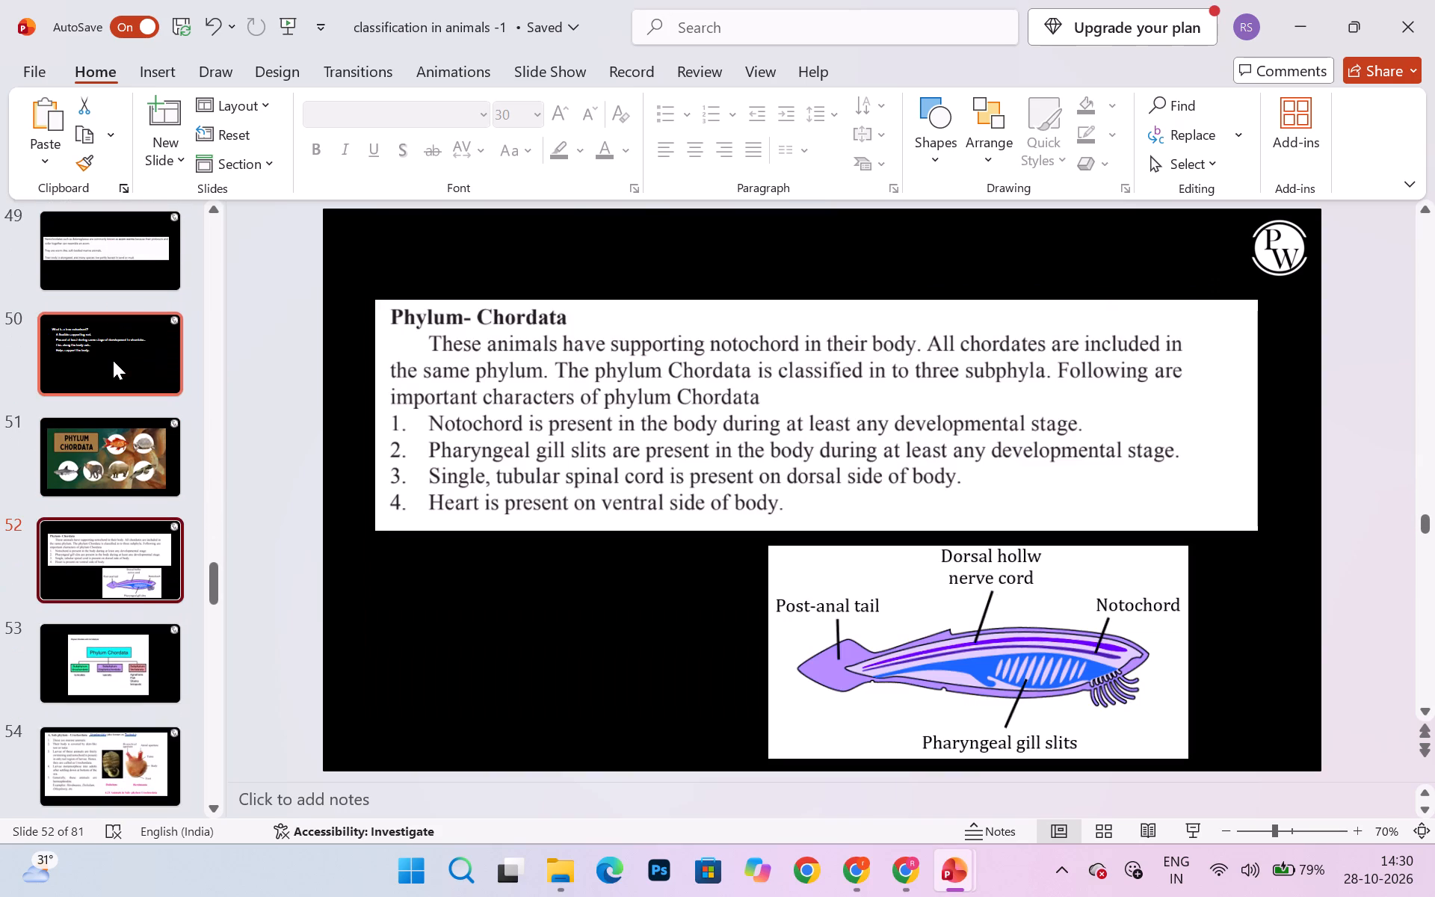
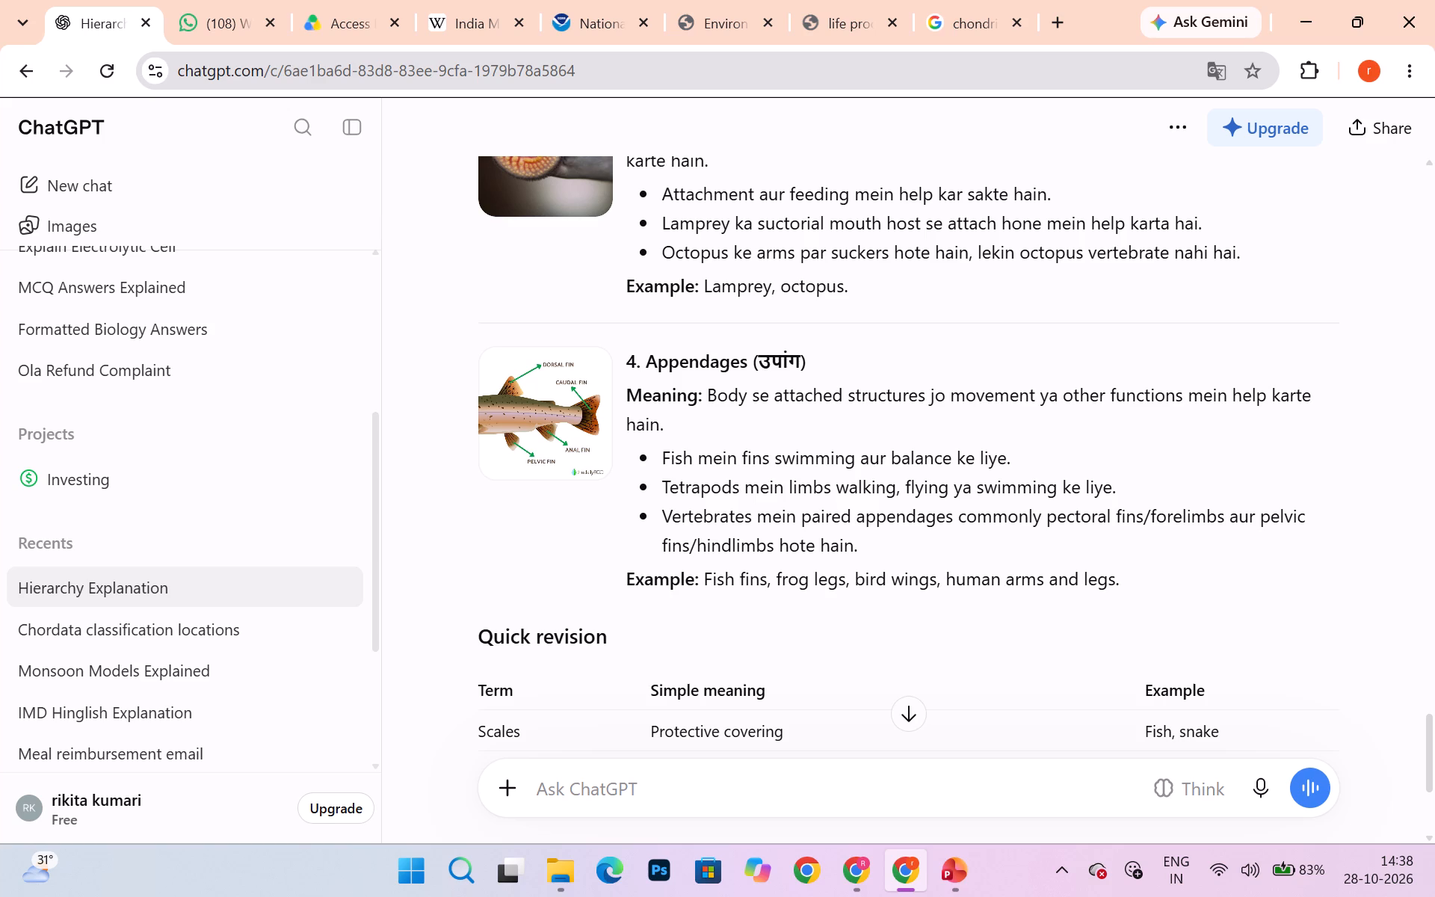
left_click(518, 398)
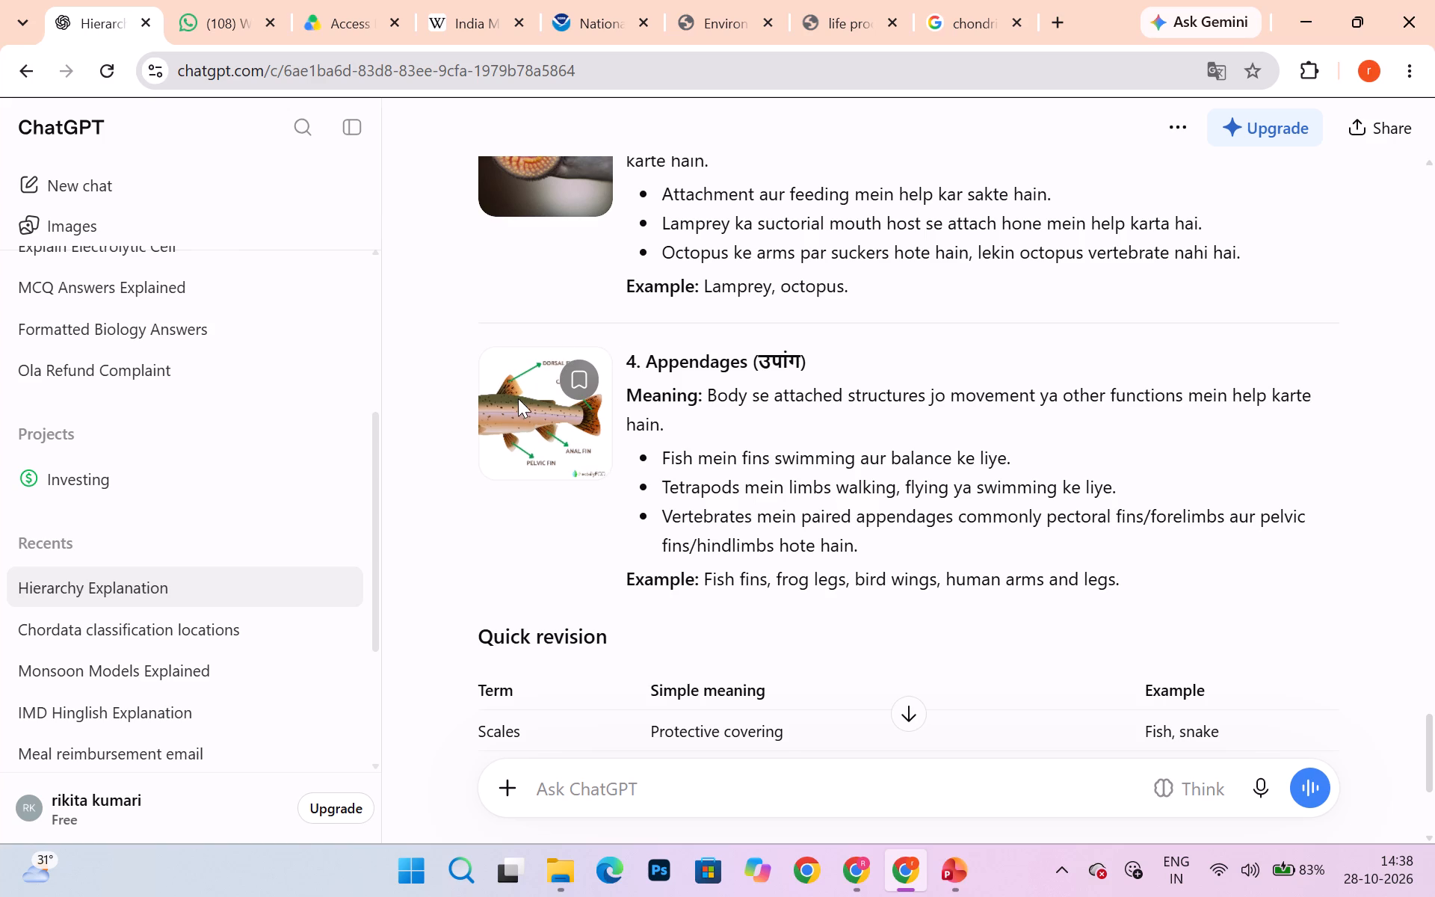
right_click(713, 434)
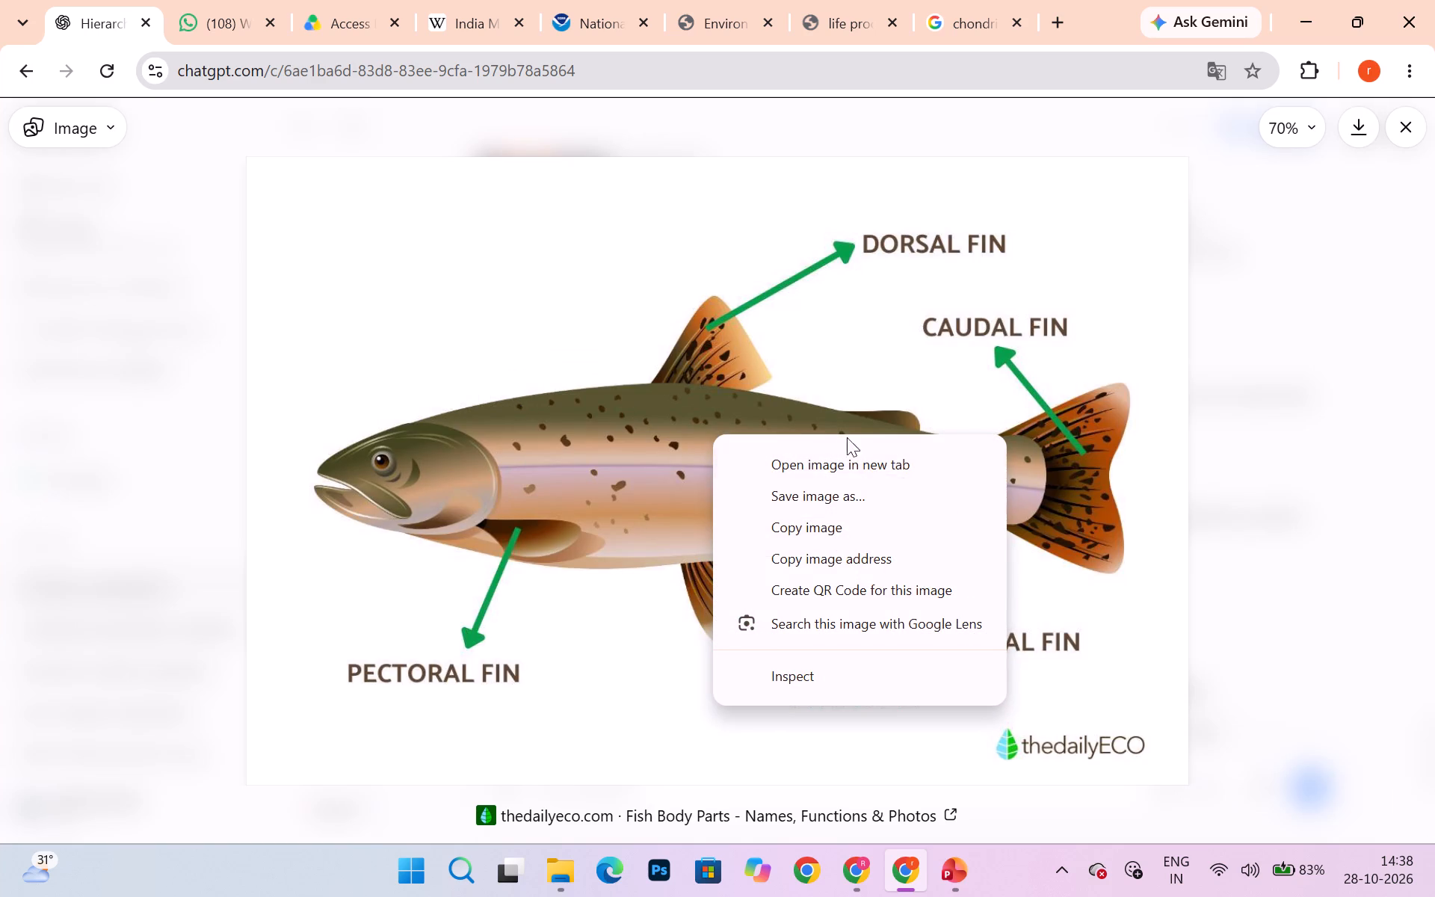
left_click(824, 520)
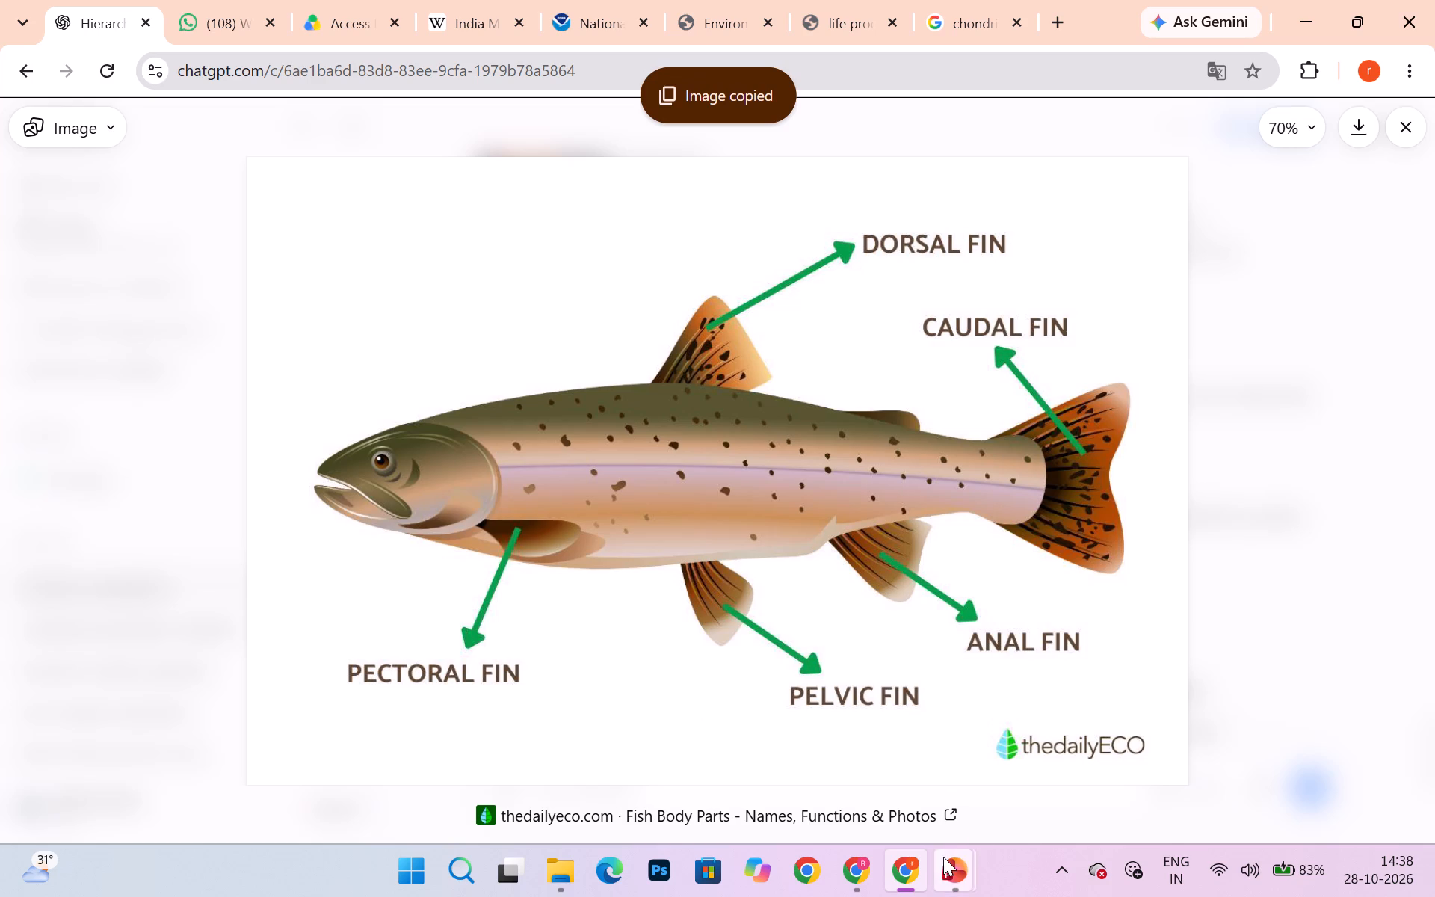
left_click(1055, 771)
left_click(977, 582)
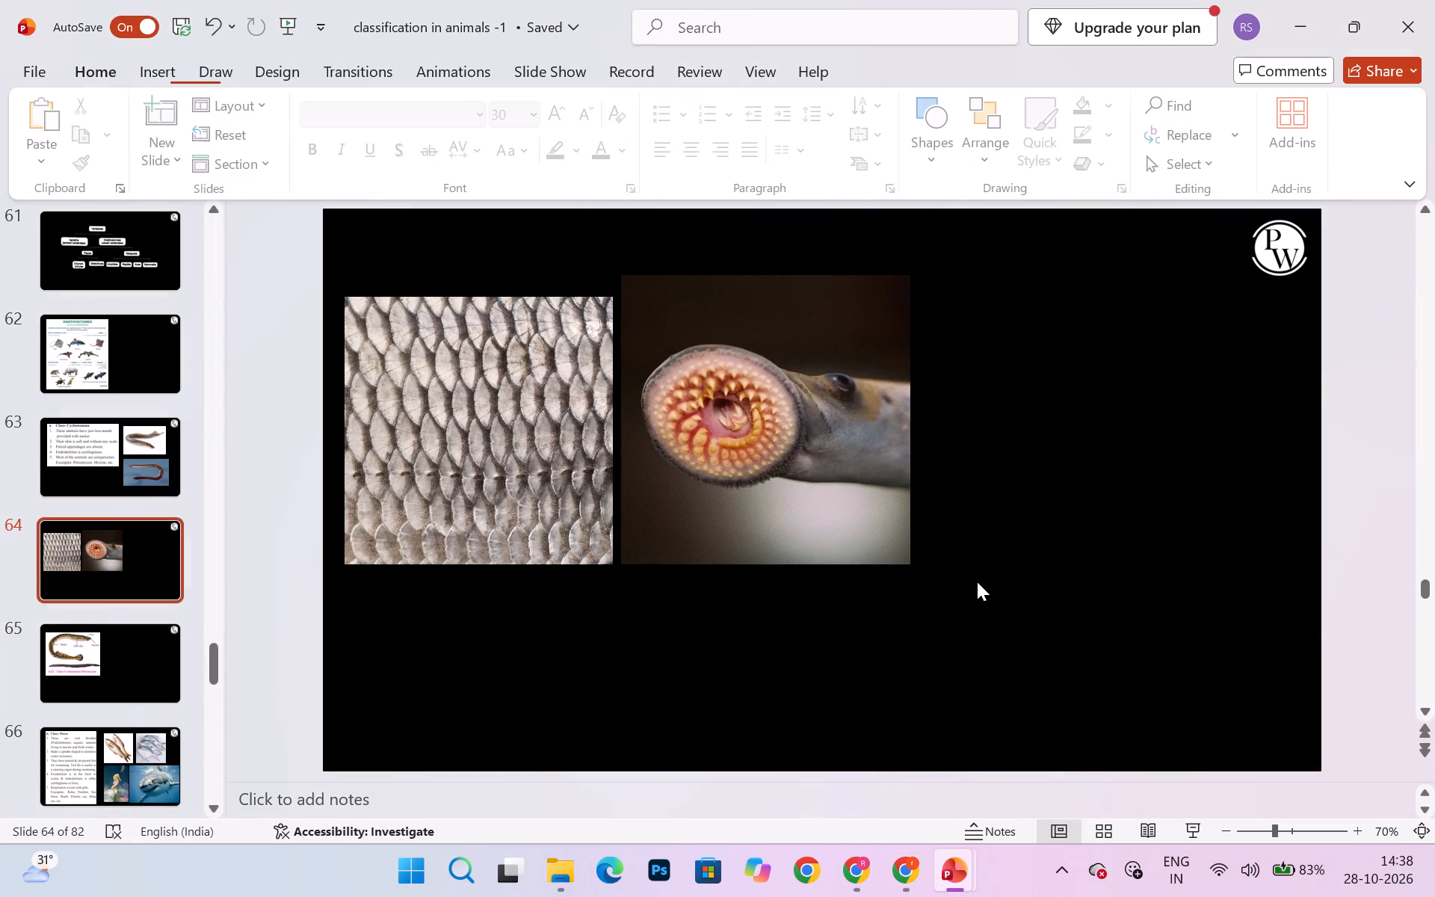
key("ctrl+v")
Crop the watermark strip off the fish diagram's bottom and the blank strip off its top, leaving a height of about 11 cm.
left_click(850, 404)
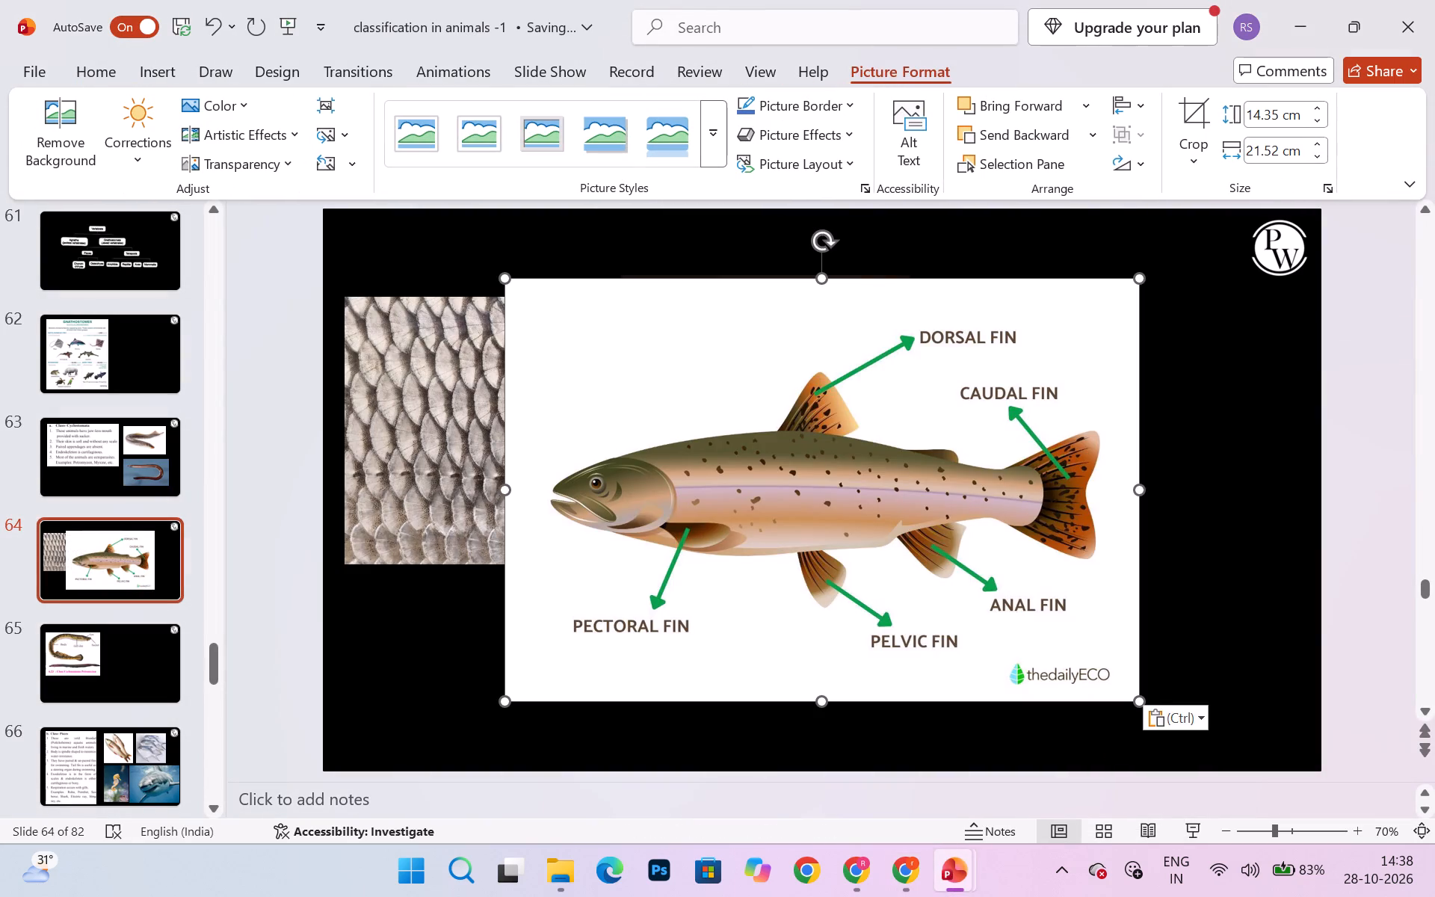
left_click(1197, 95)
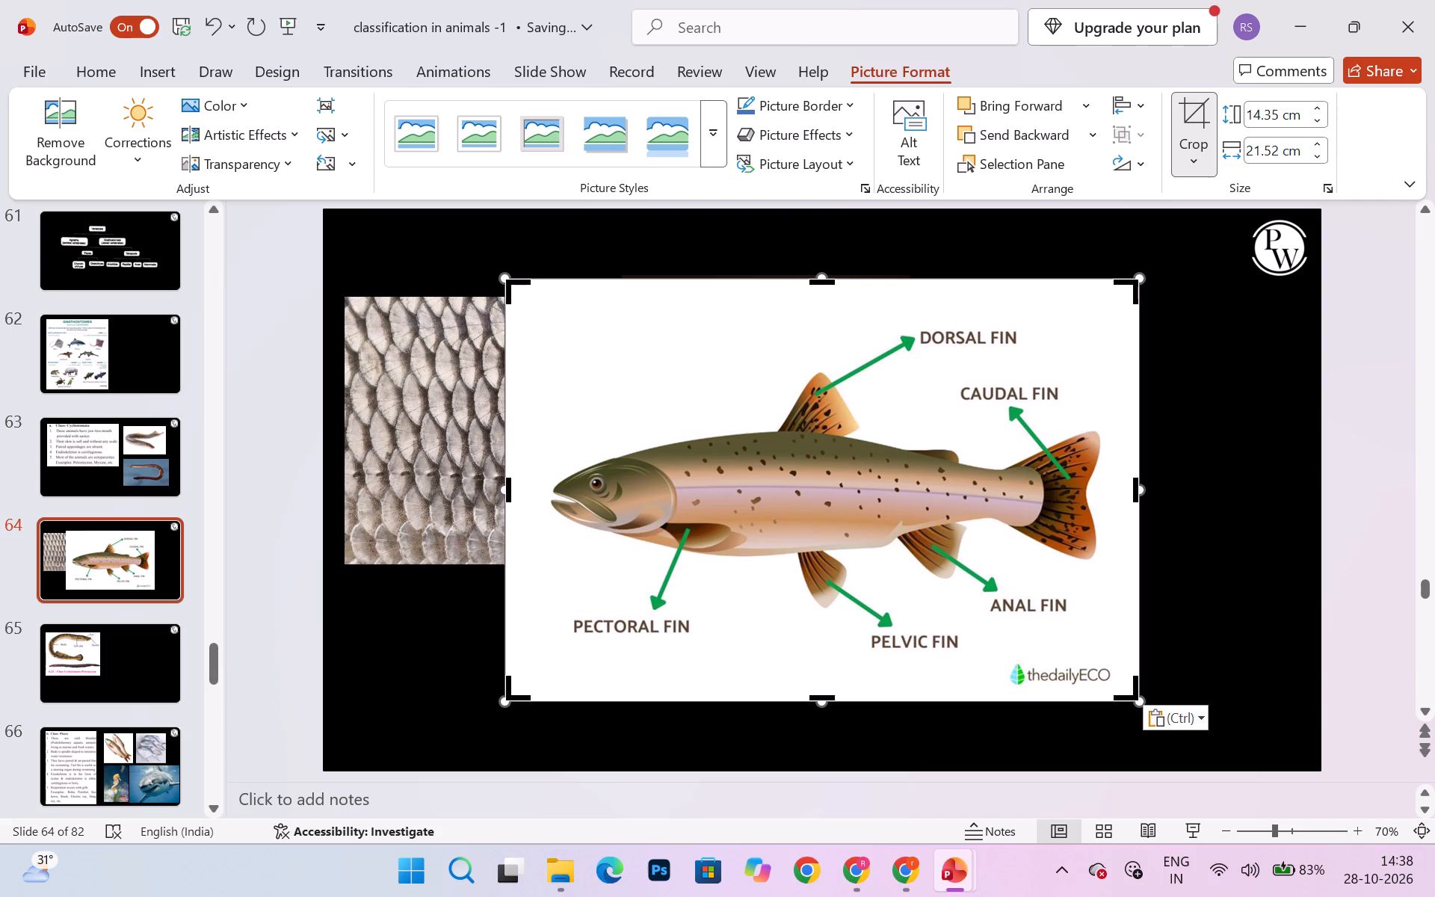
left_click_drag(824, 694, 849, 656)
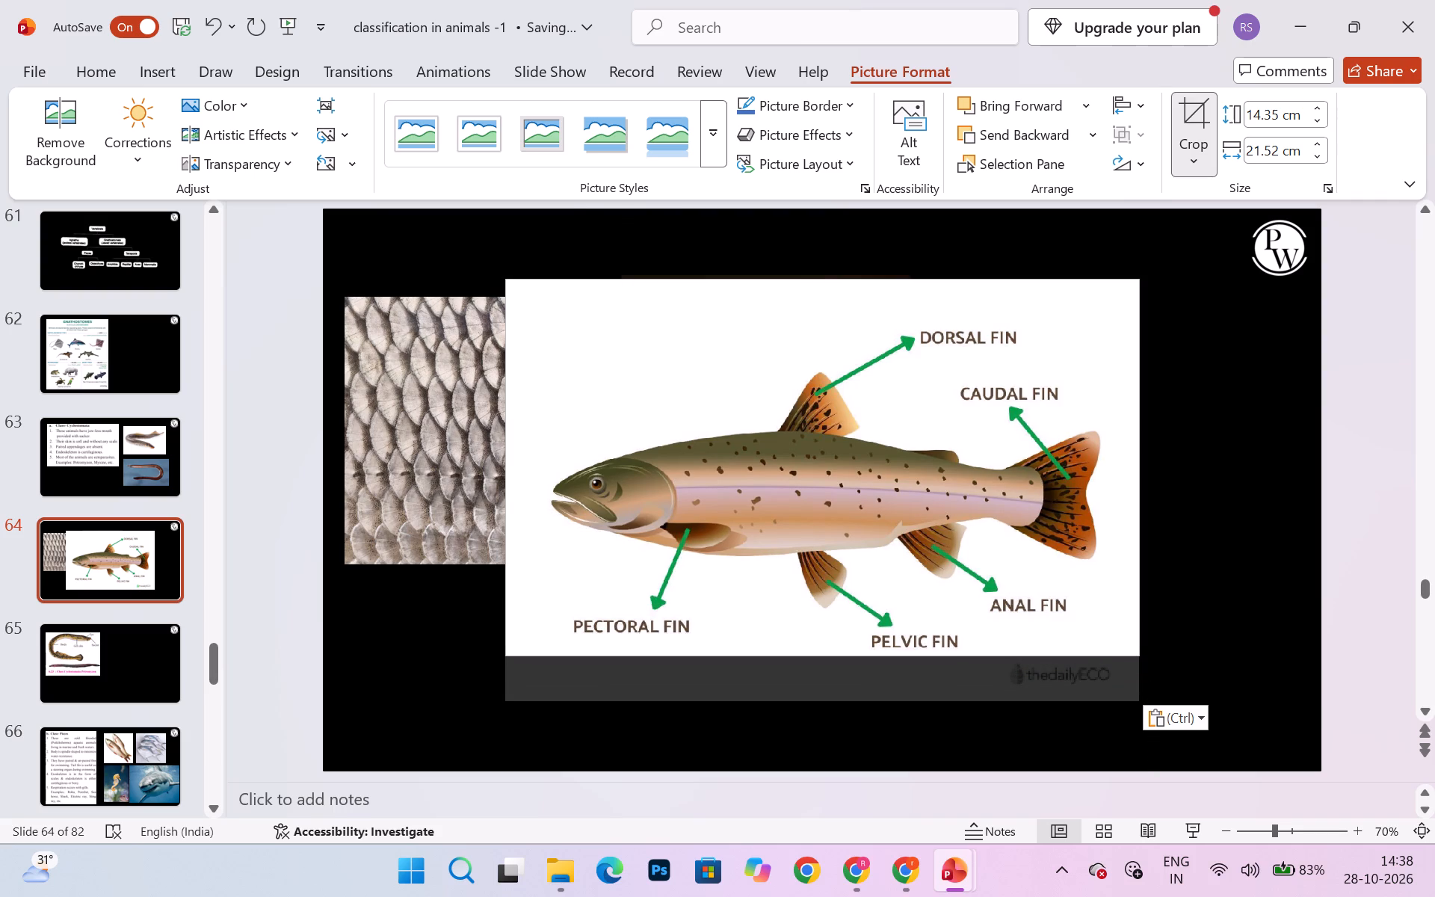
left_click_drag(849, 656, 852, 653)
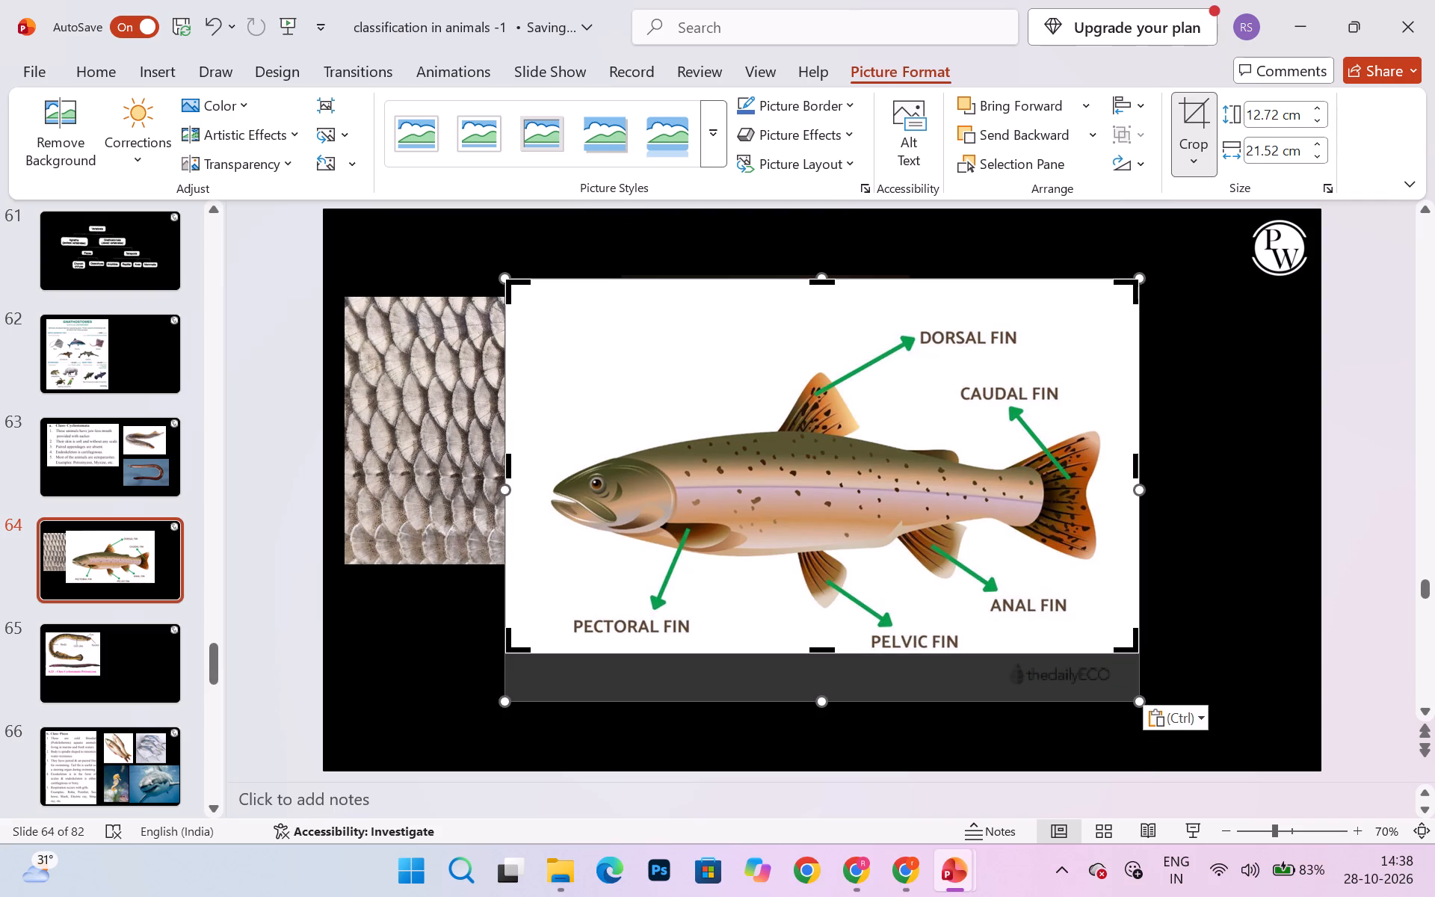
left_click_drag(827, 282, 833, 327)
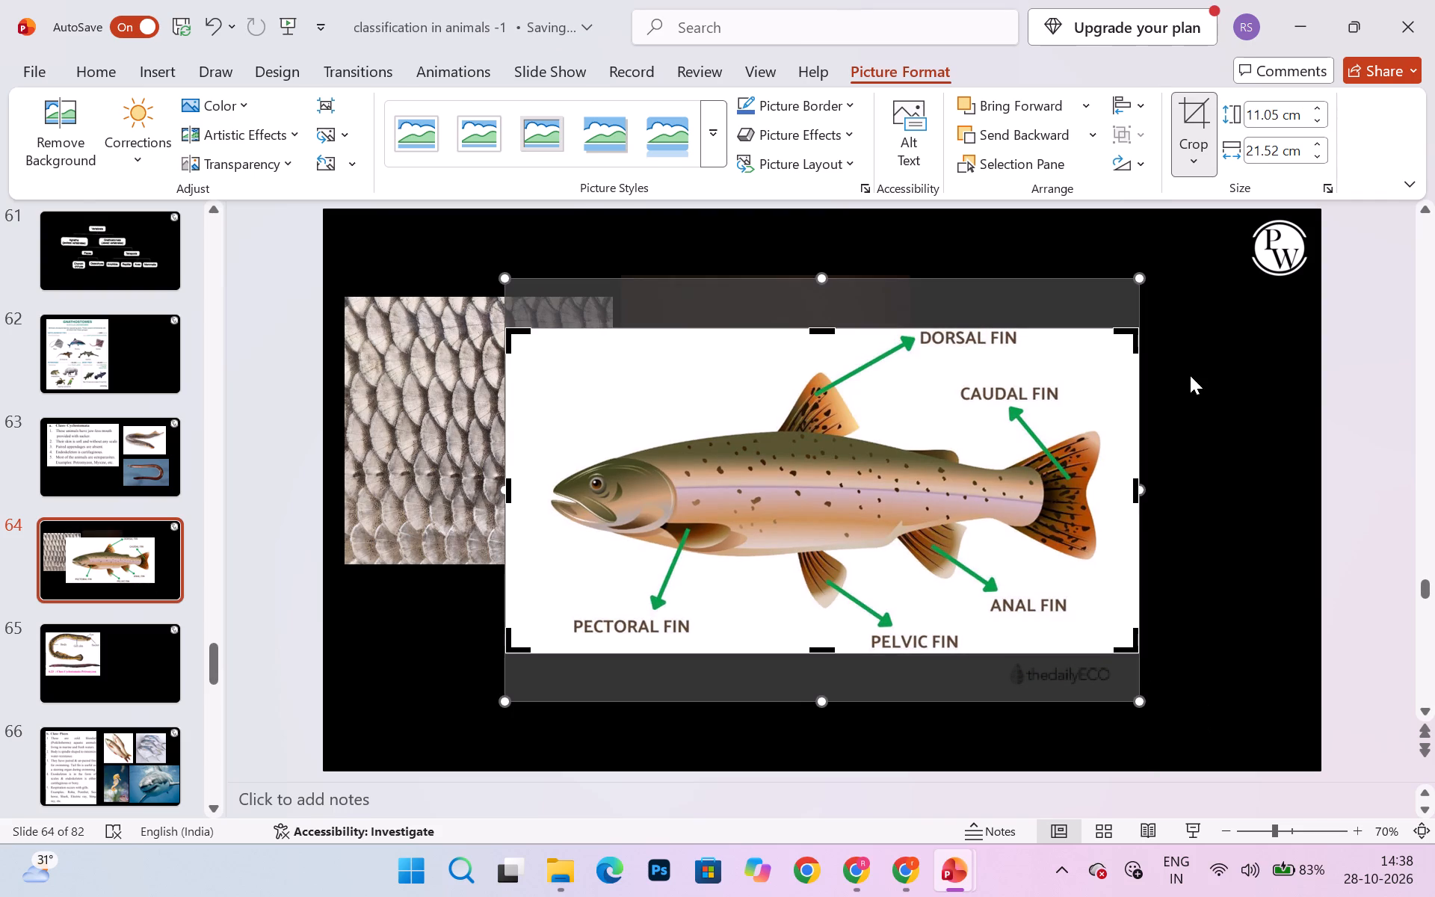
left_click(1190, 375)
Shrink the fish diagram to about 6 by 11.7 cm and place it right of the lamprey image, with their bottom edges aligned.
left_click(942, 473)
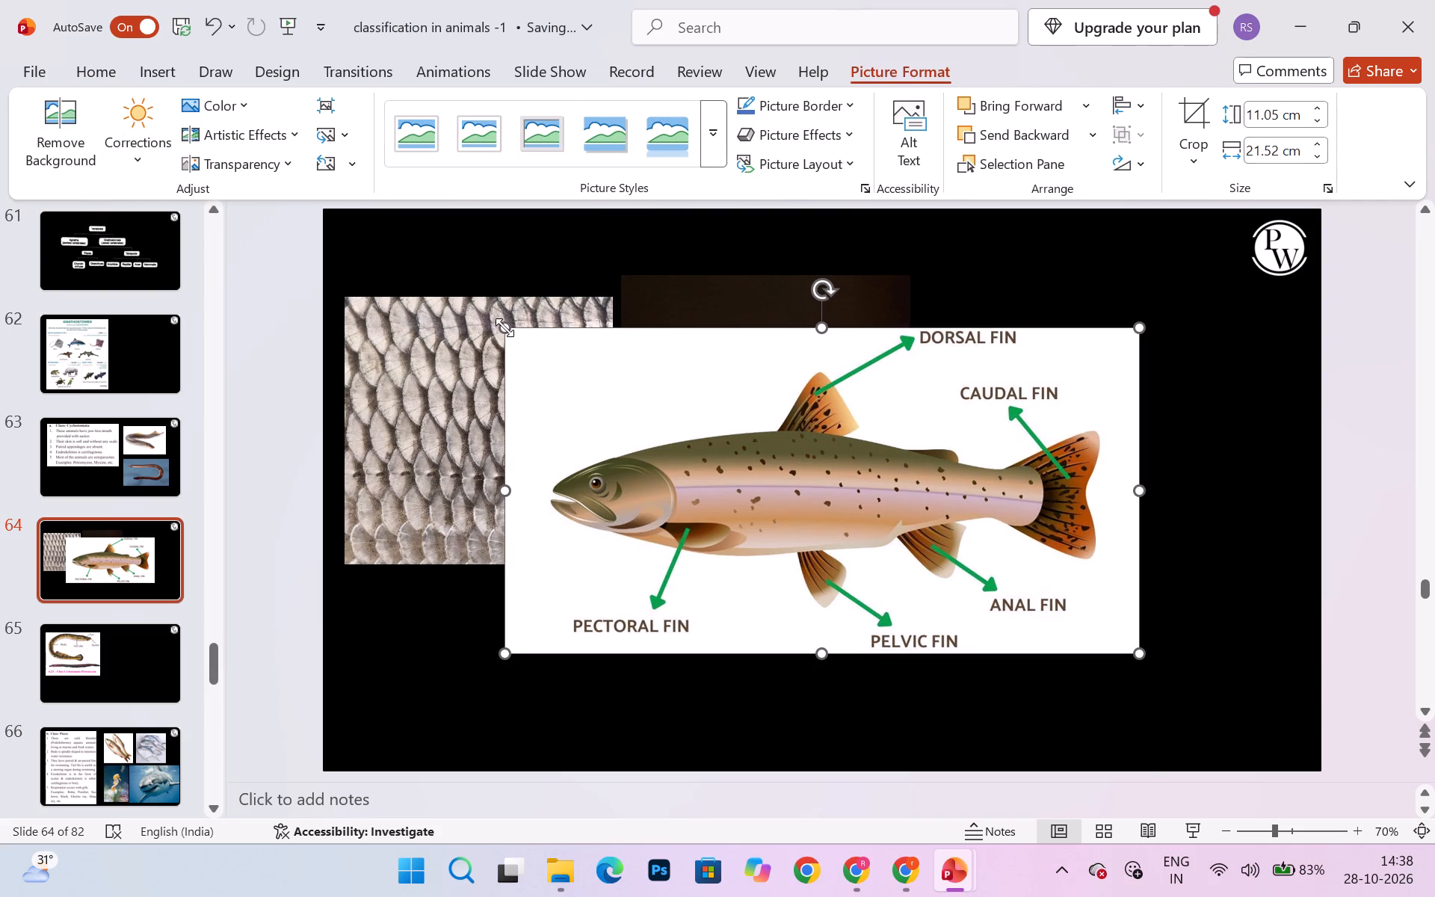
left_click_drag(504, 327, 794, 513)
left_click_drag(909, 564, 1028, 515)
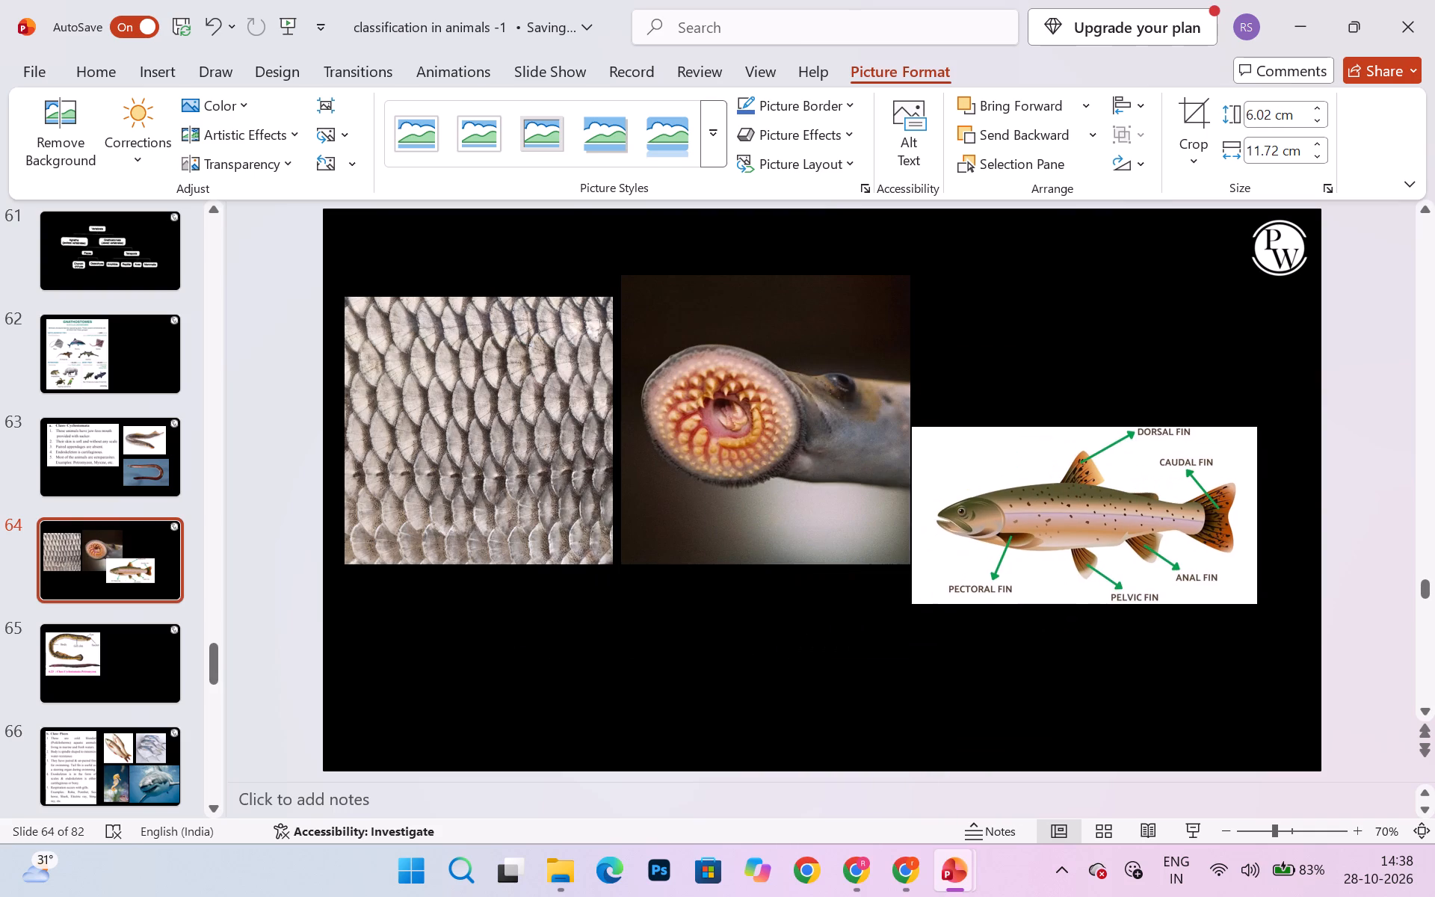
left_click_drag(1028, 515, 1039, 477)
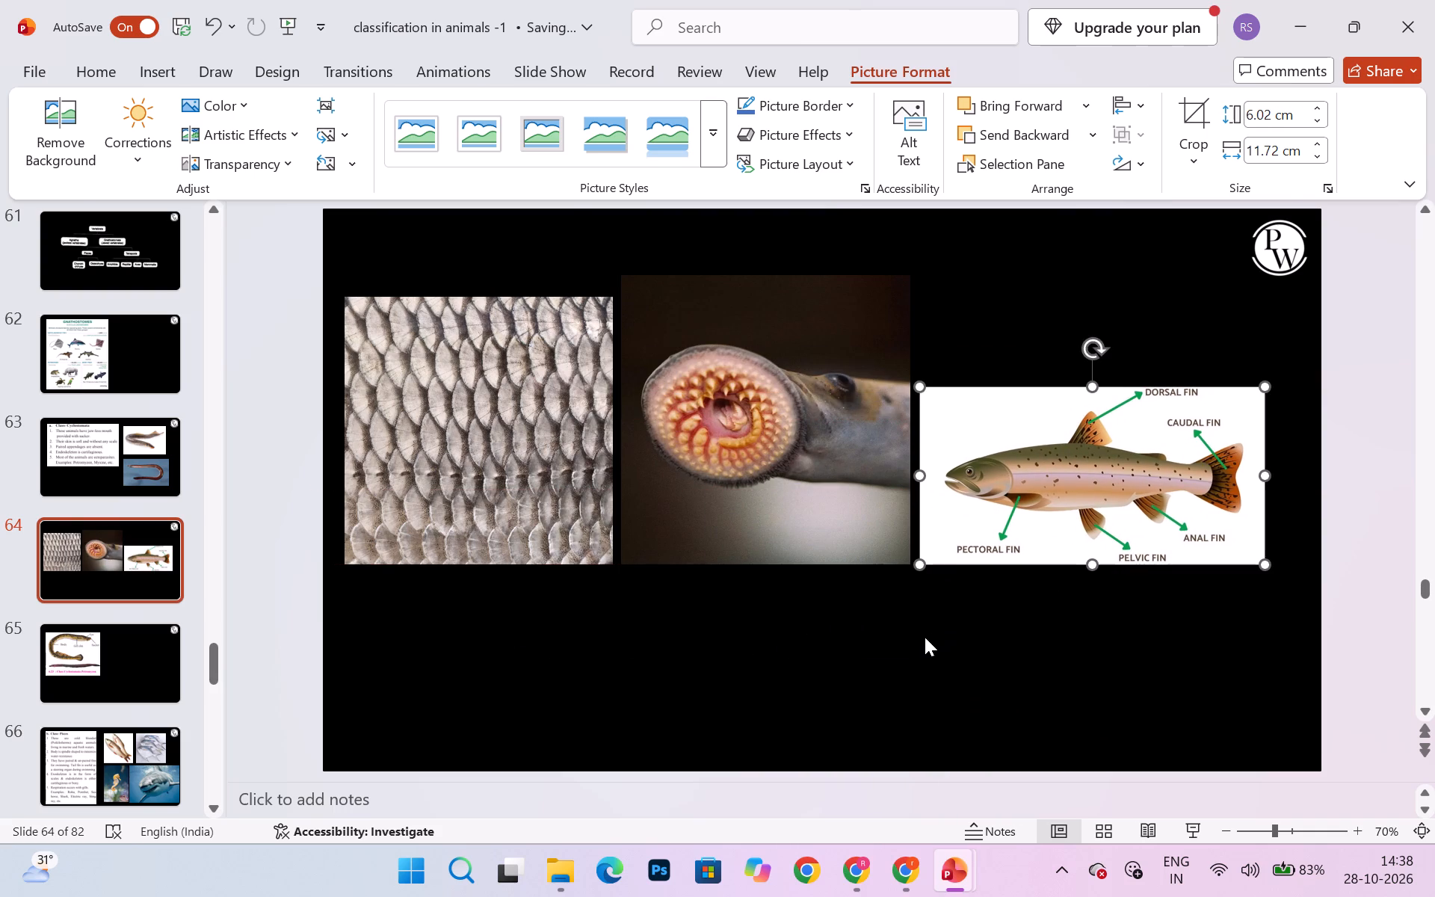
left_click(925, 637)
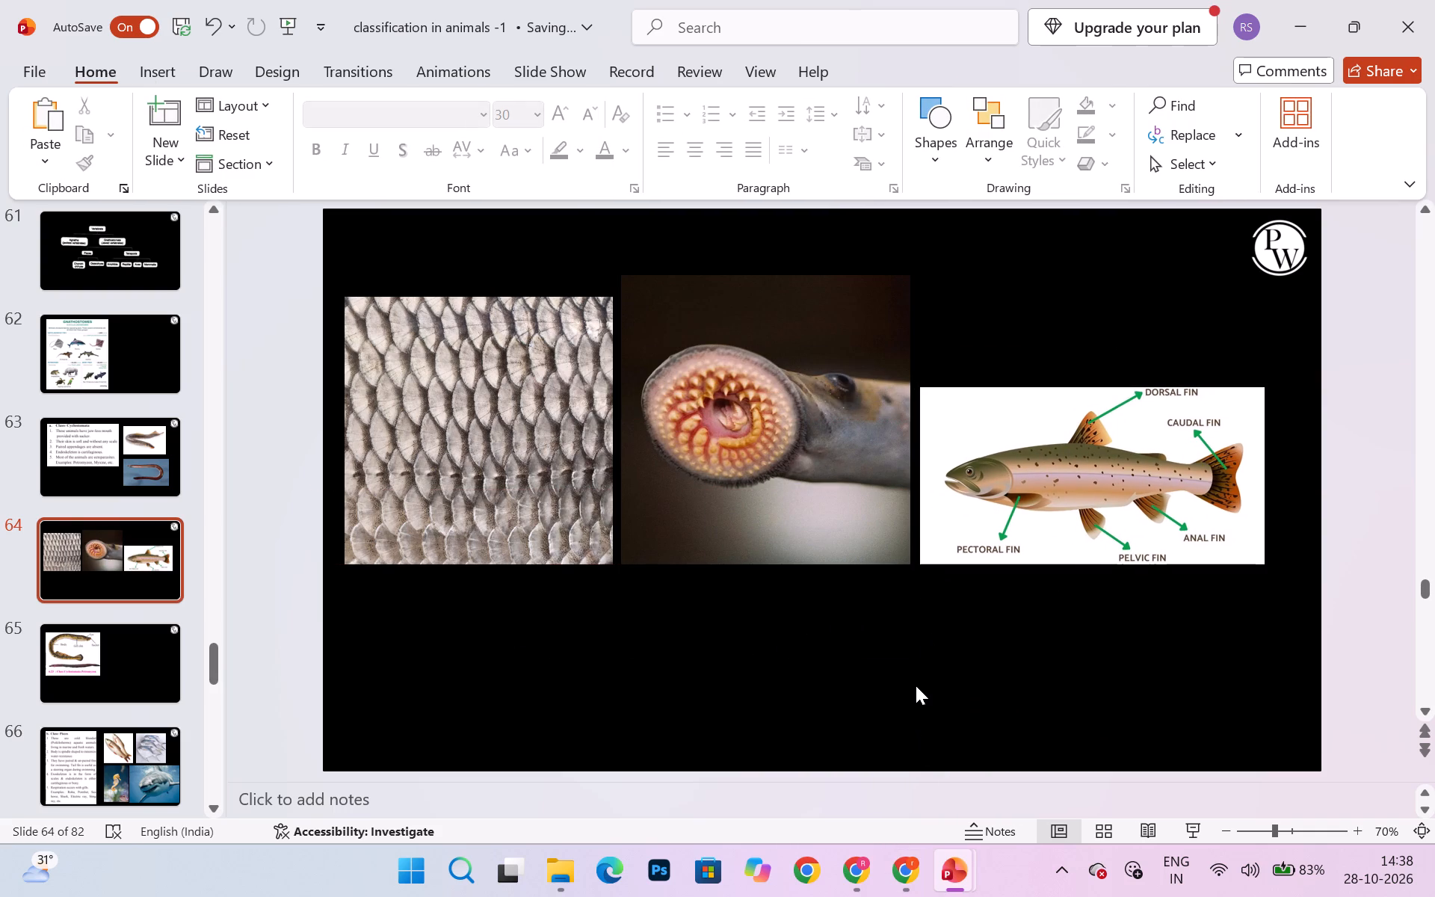
Go to slide 66 on Class Pisces to review its content.
key("Down")
key("Down")
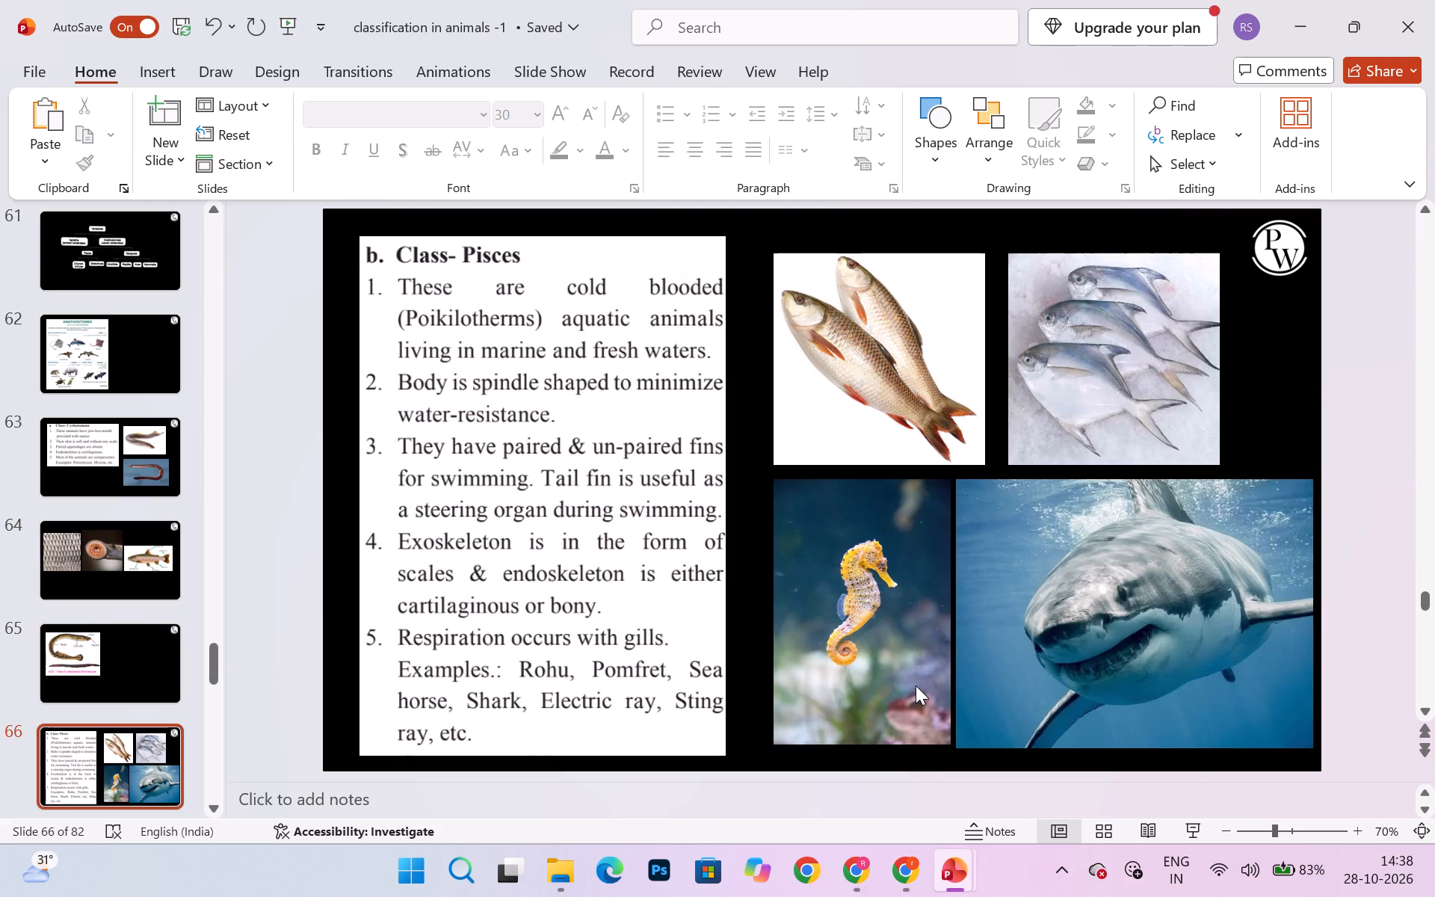
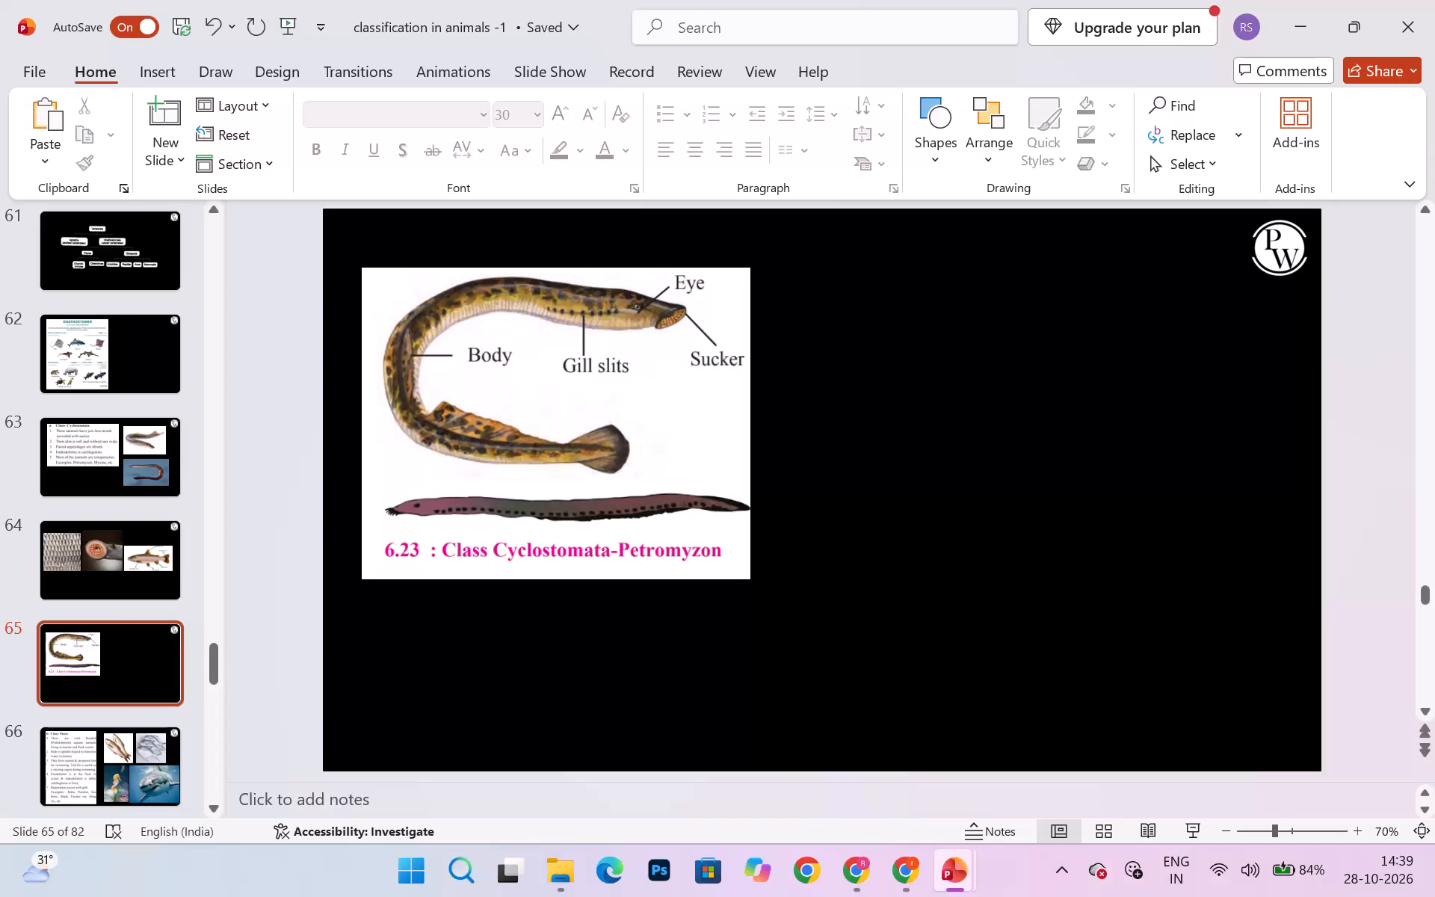
Go to slide 66 on Class Pisces, then switch to the 9th state board science book PDF in Chrome.
key("Right")
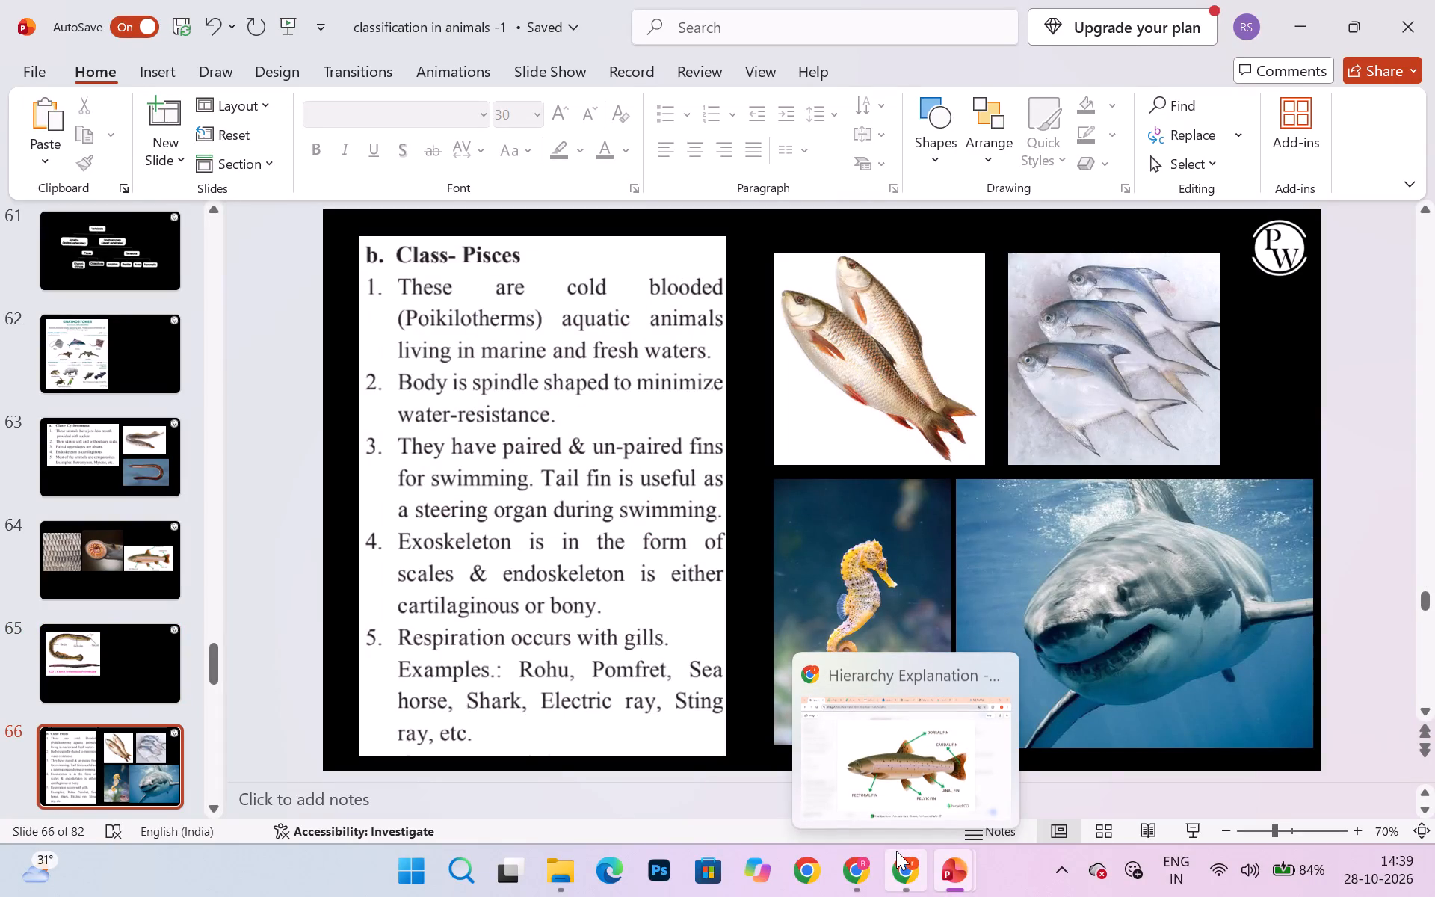
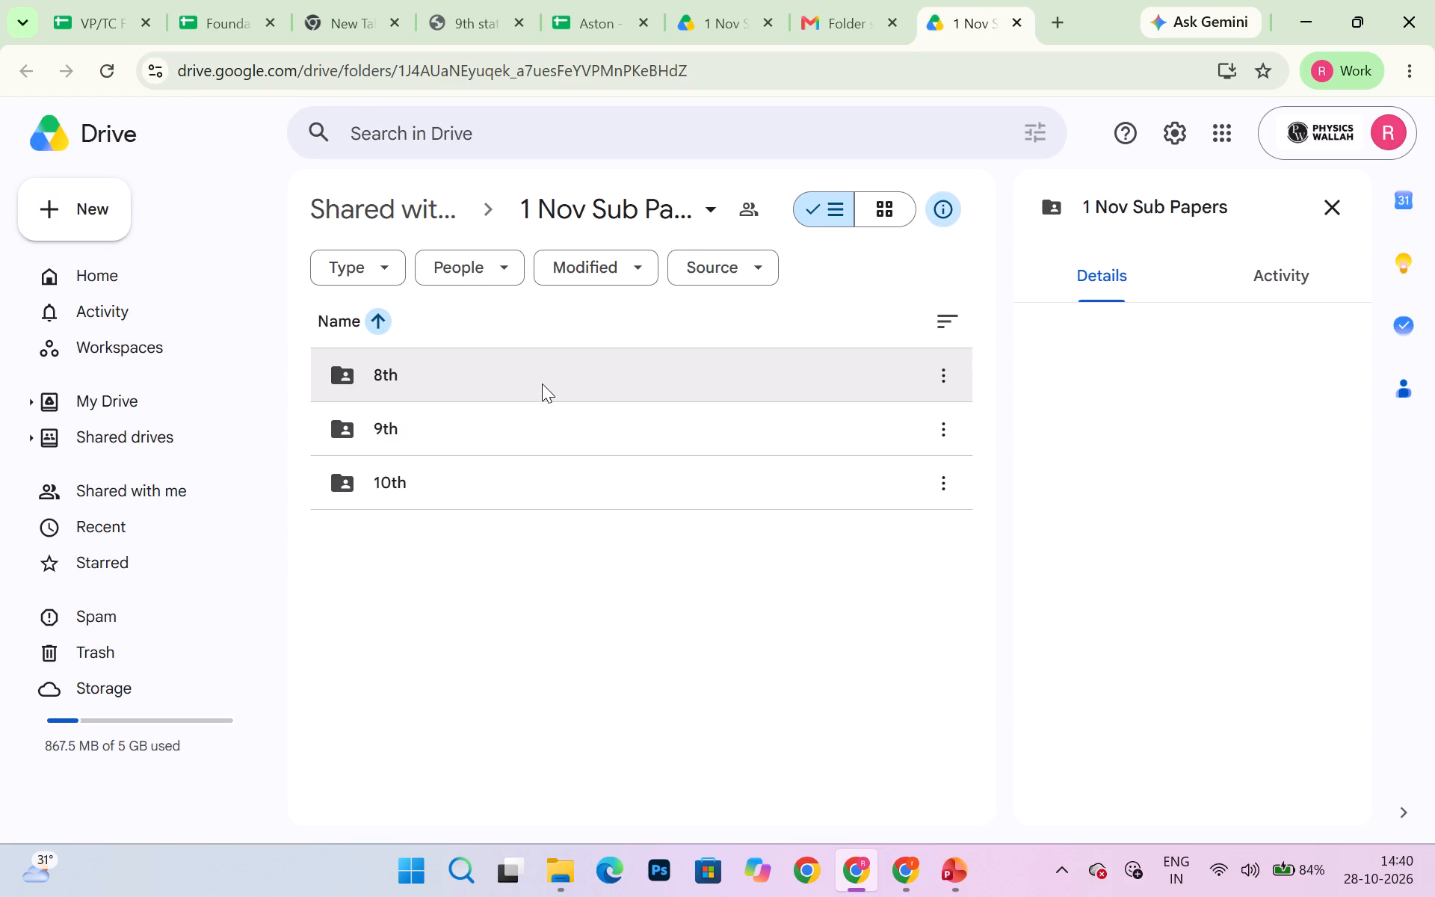
Check the contents of the 8th and 9th folders in 1 Nov Sub Papers, returning to the parent folder after each.
double_click(542, 381)
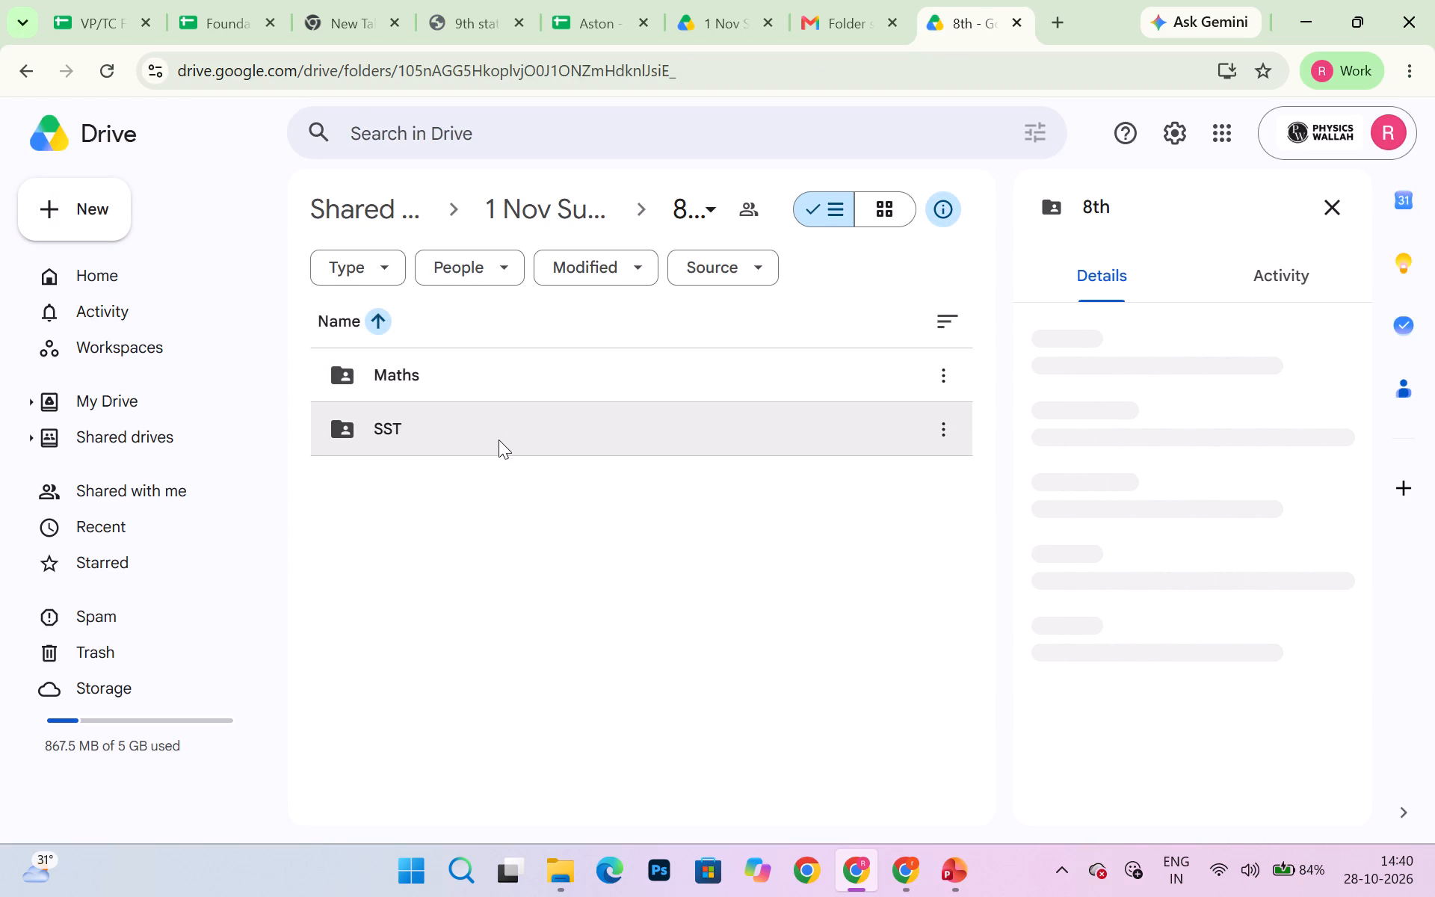
left_click(34, 73)
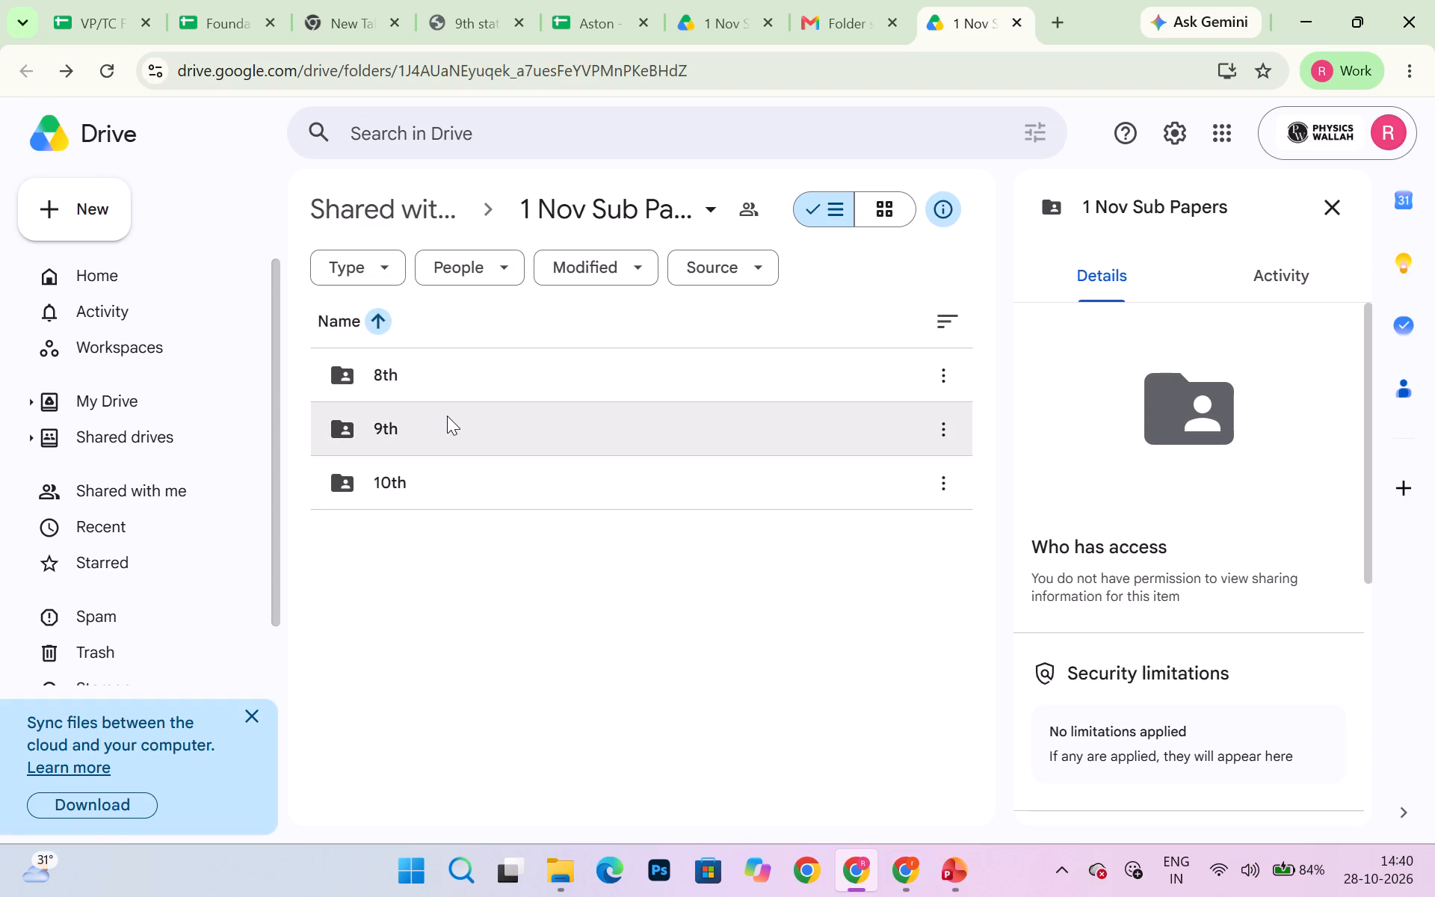
double_click(447, 416)
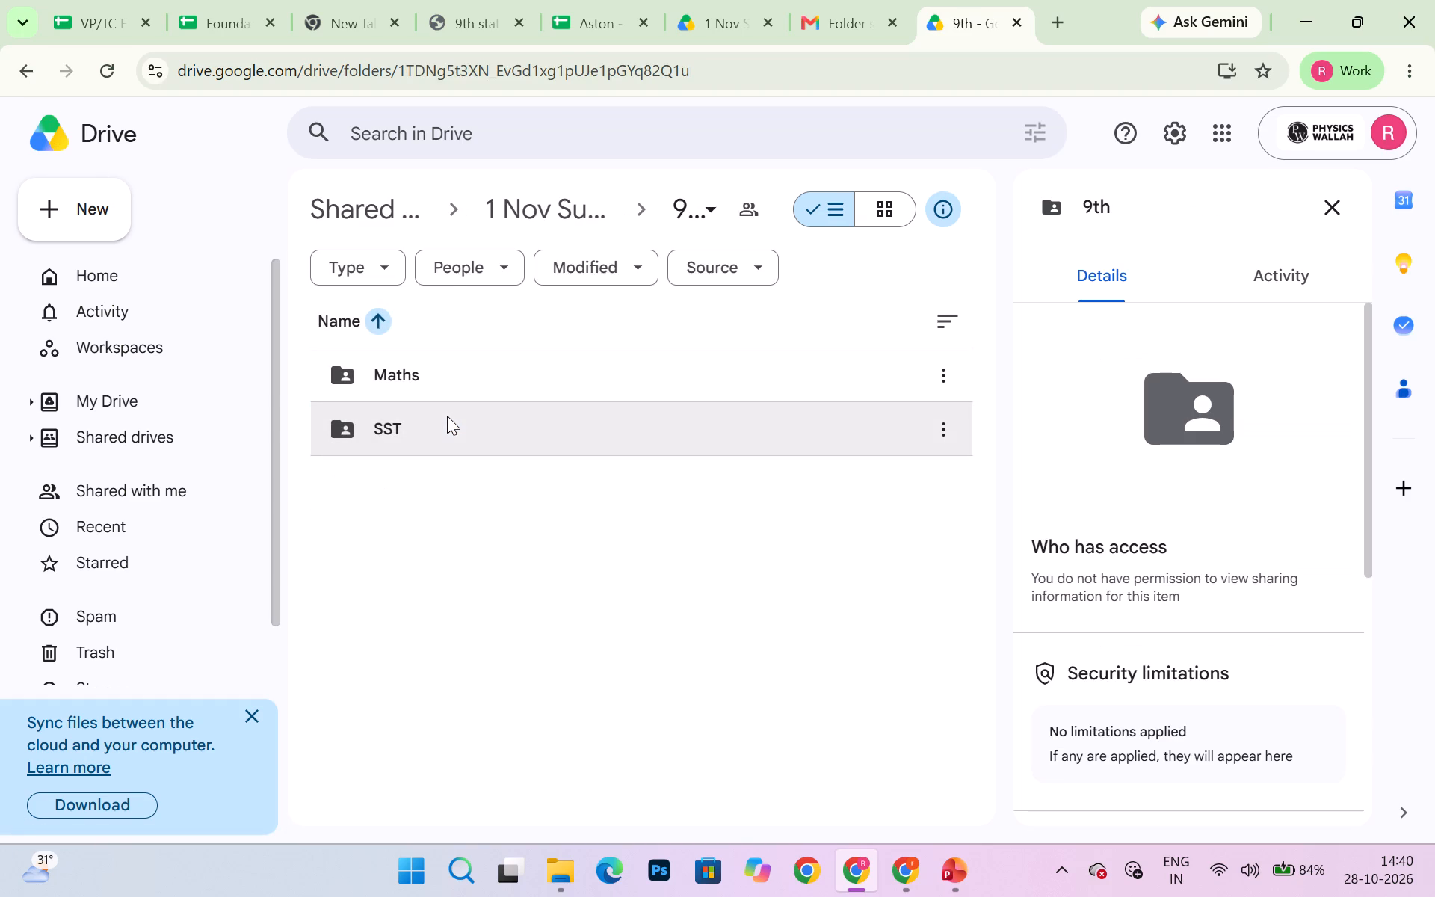
left_click_drag(102, 173, 28, 69)
left_click(28, 69)
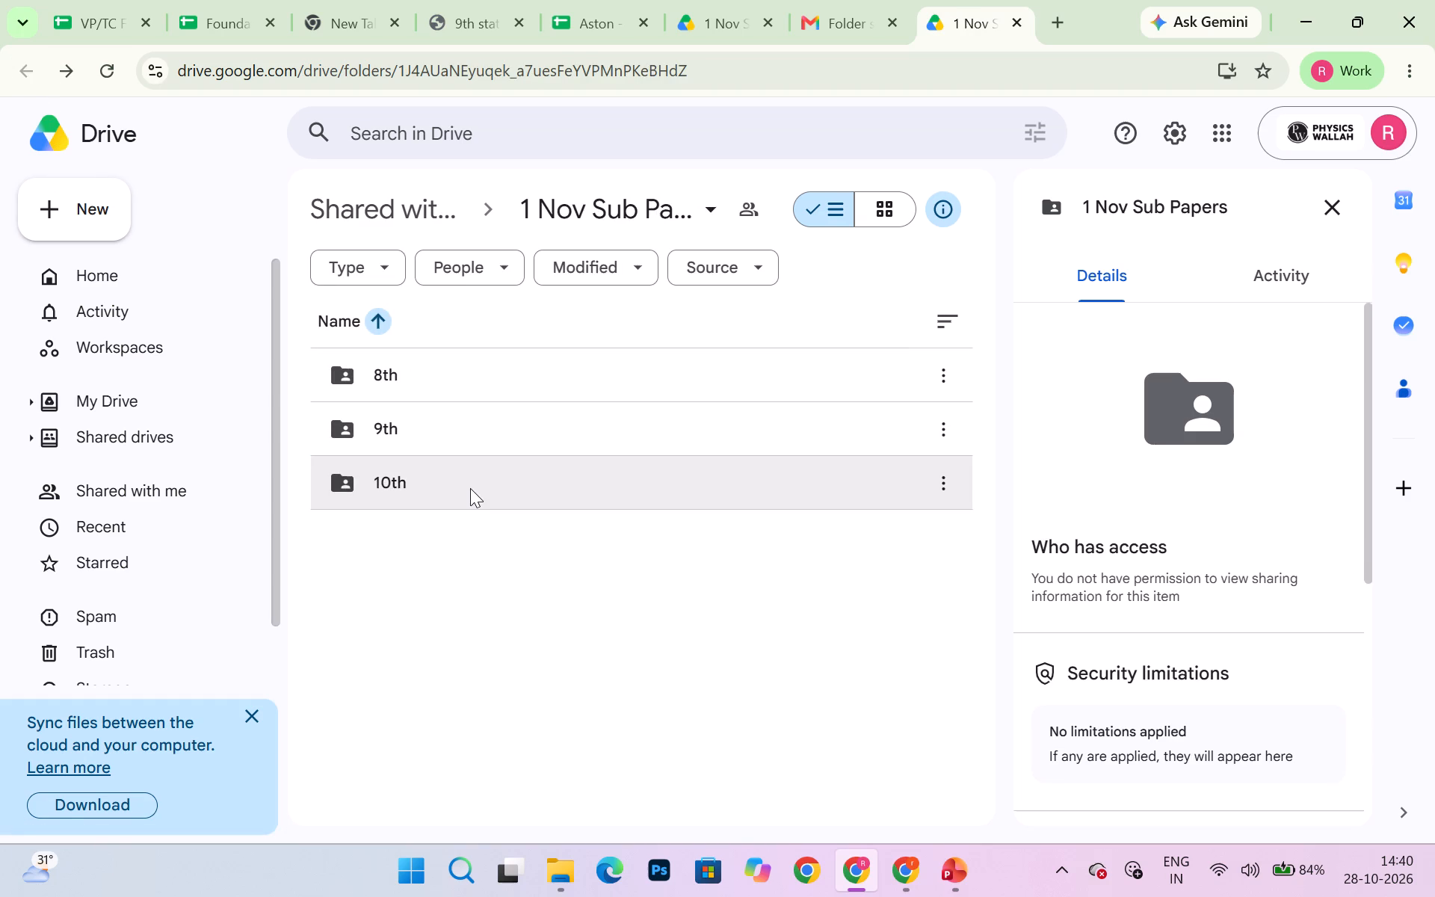
Open the 10th ssc 1 nov.pdf paper from the Science folder inside the 10th folder.
double_click(470, 488)
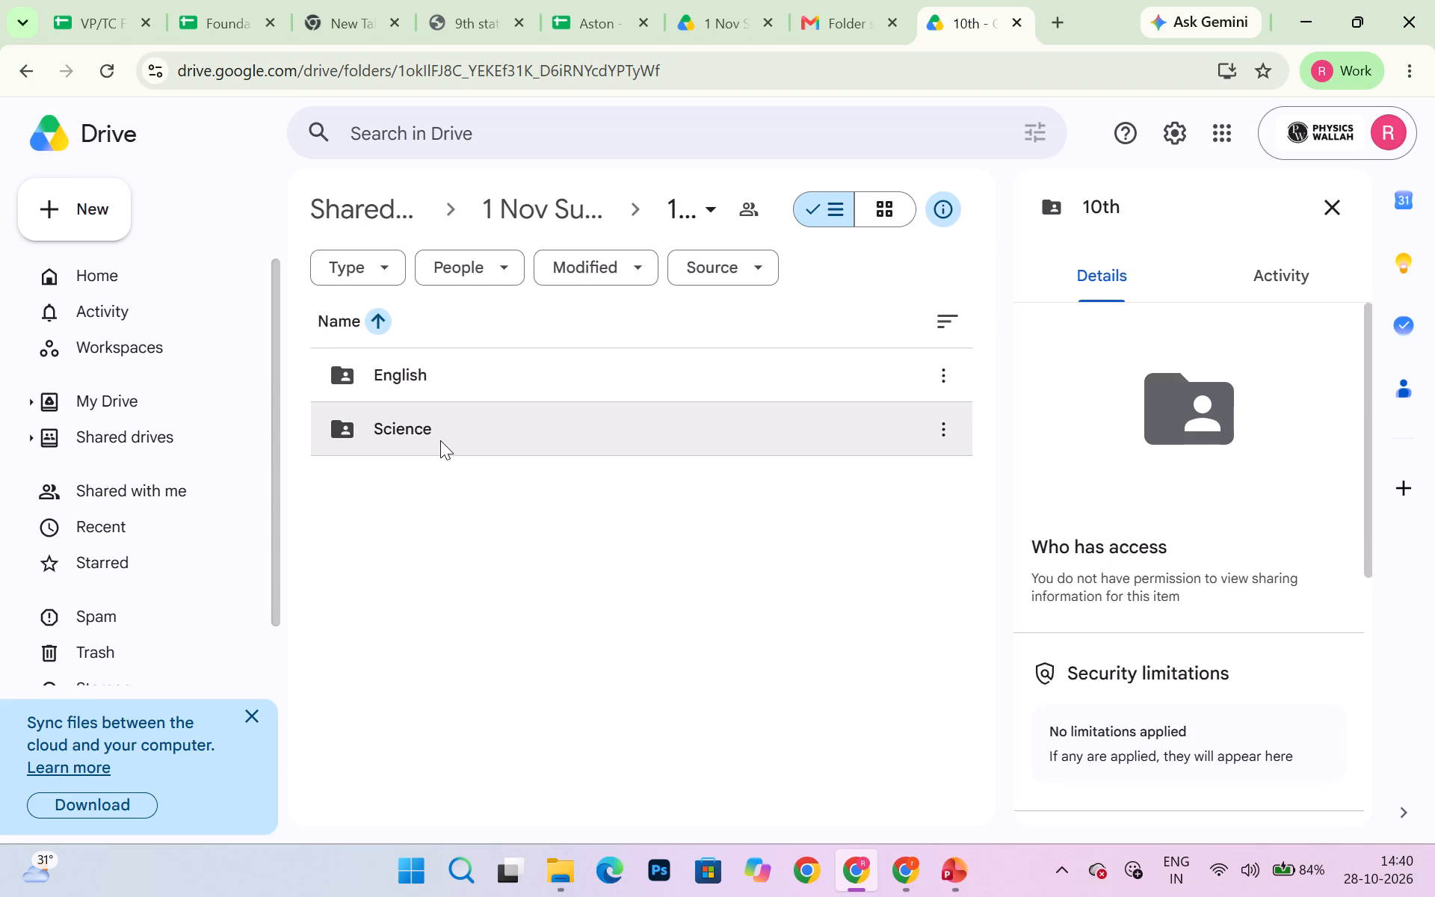
double_click(440, 440)
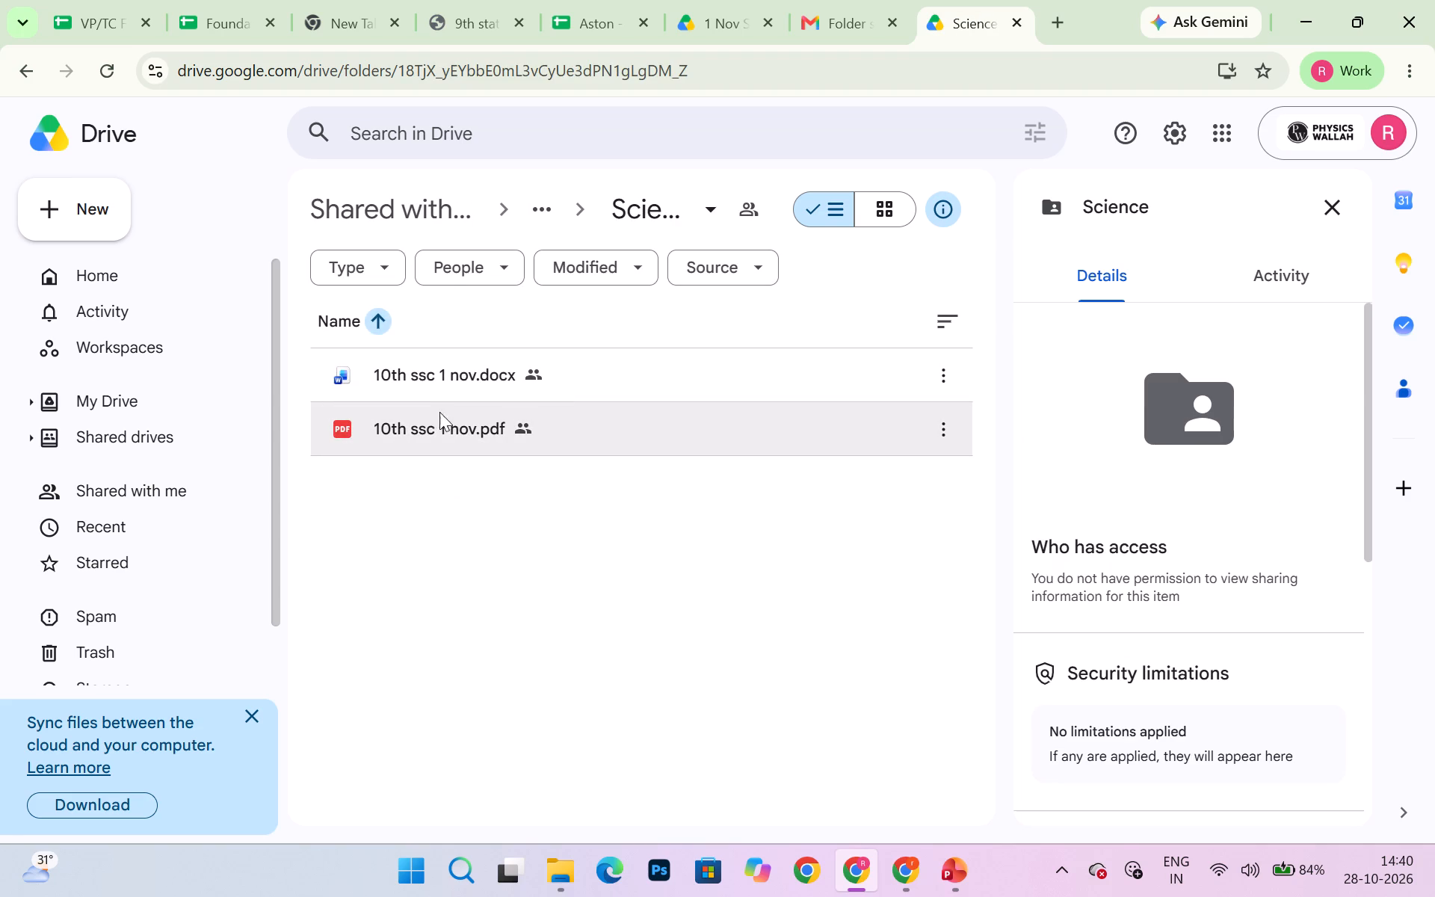
double_click(431, 427)
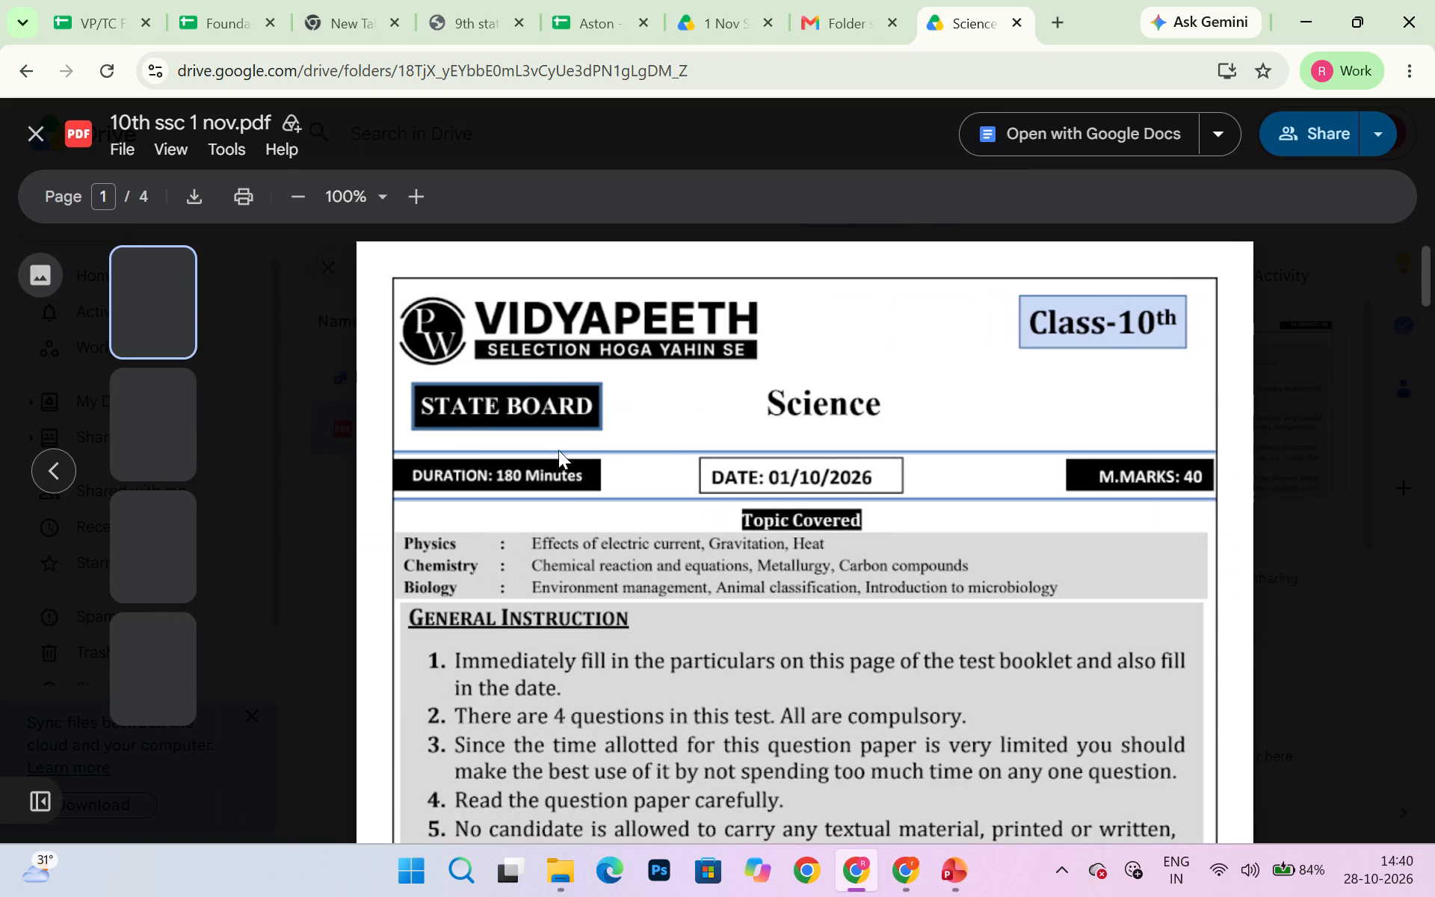
Read through the Class 10 Science paper, examining the topics covered, the instructions and the questions of each section.
scroll(803, 568, "down", 11)
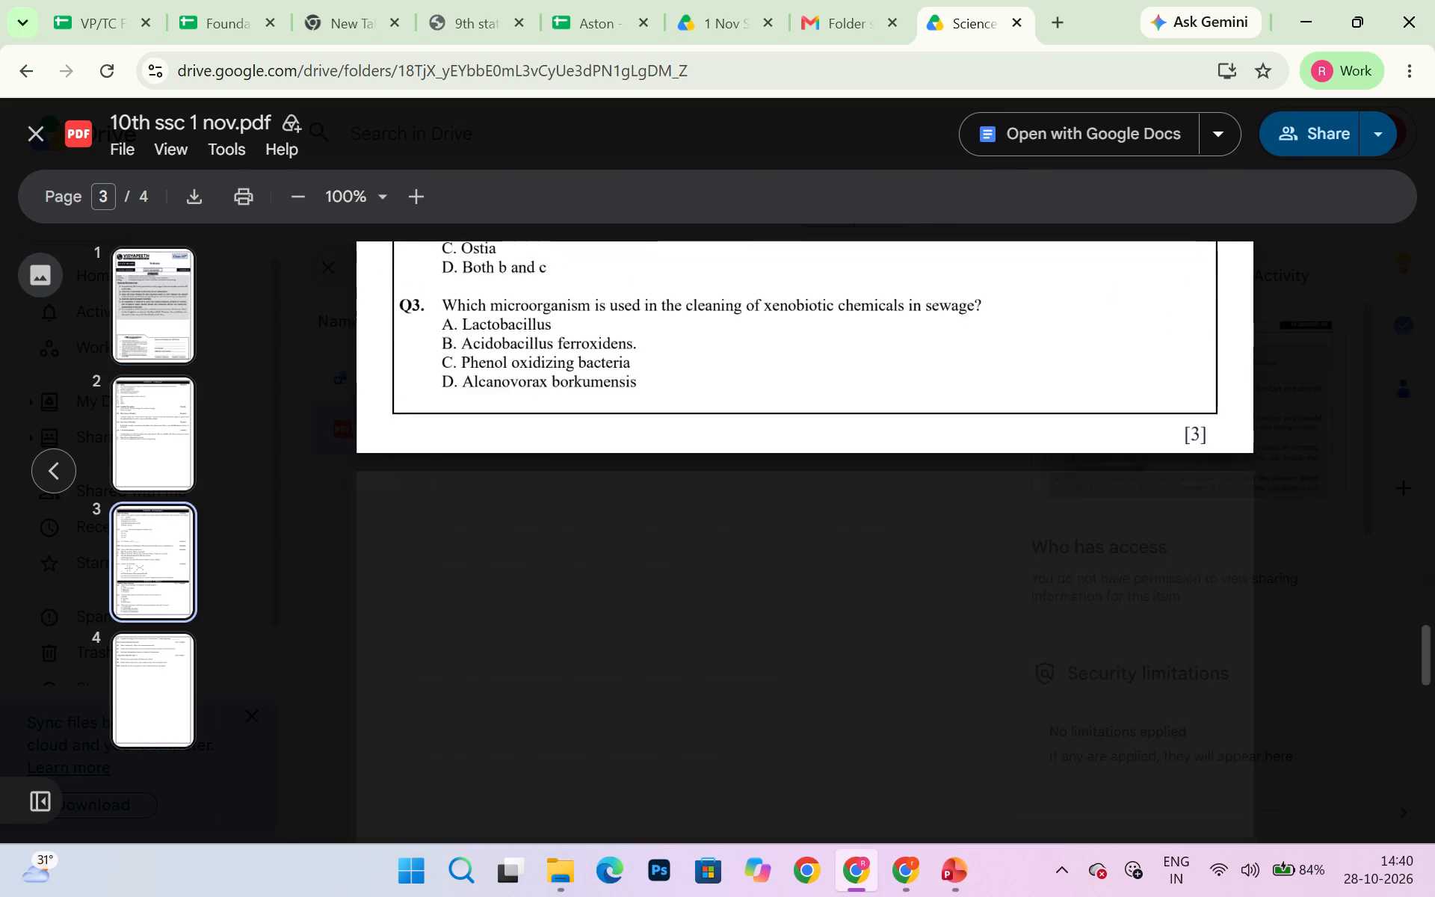
scroll(803, 568, "down", 4)
scroll(803, 568, "up", 7)
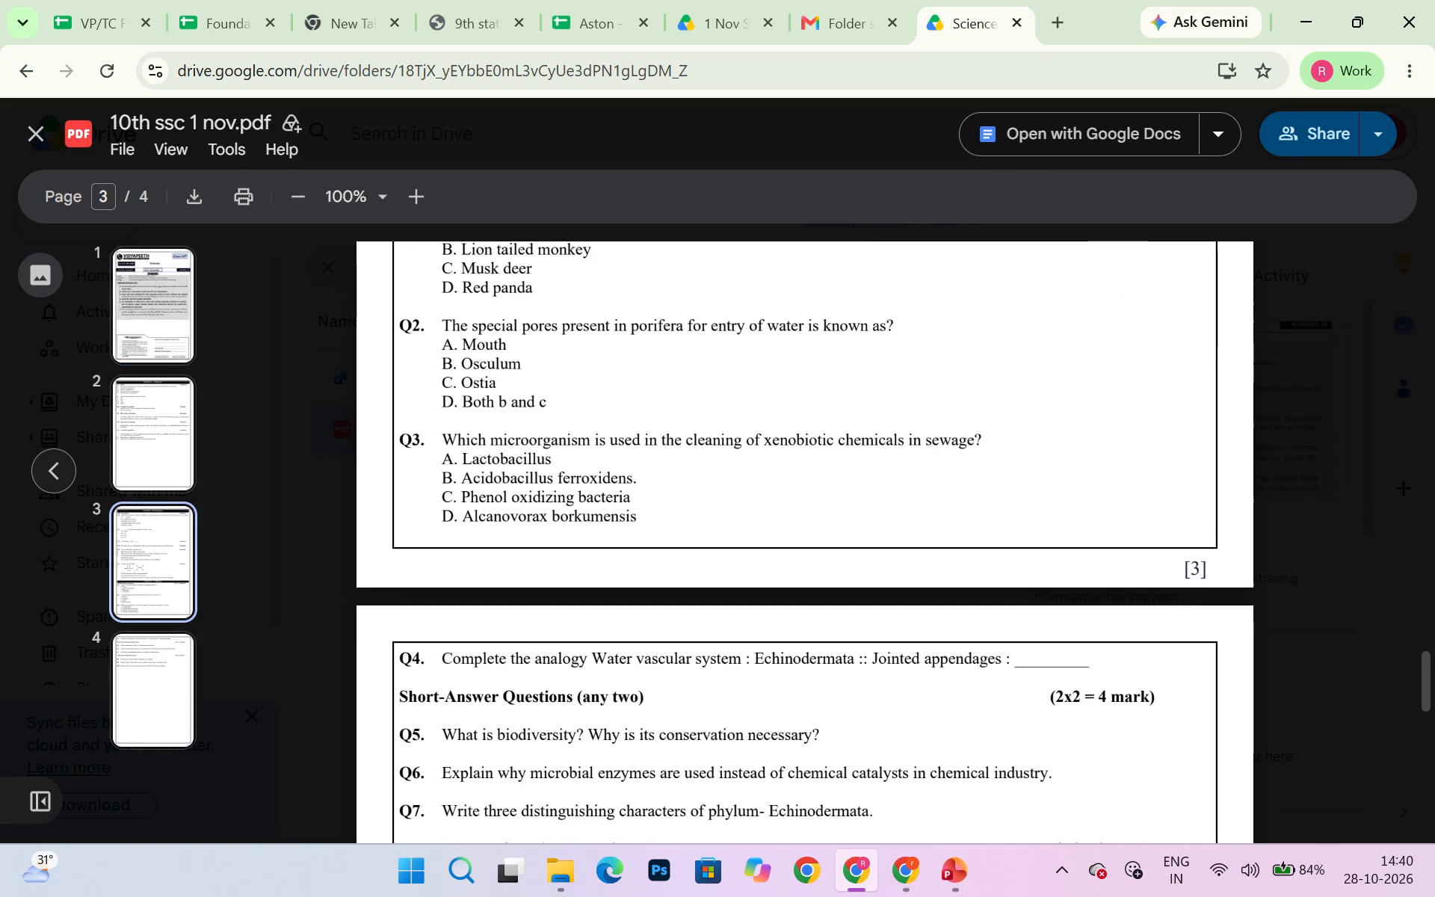
scroll(803, 568, "down", 4)
scroll(803, 568, "up", 8)
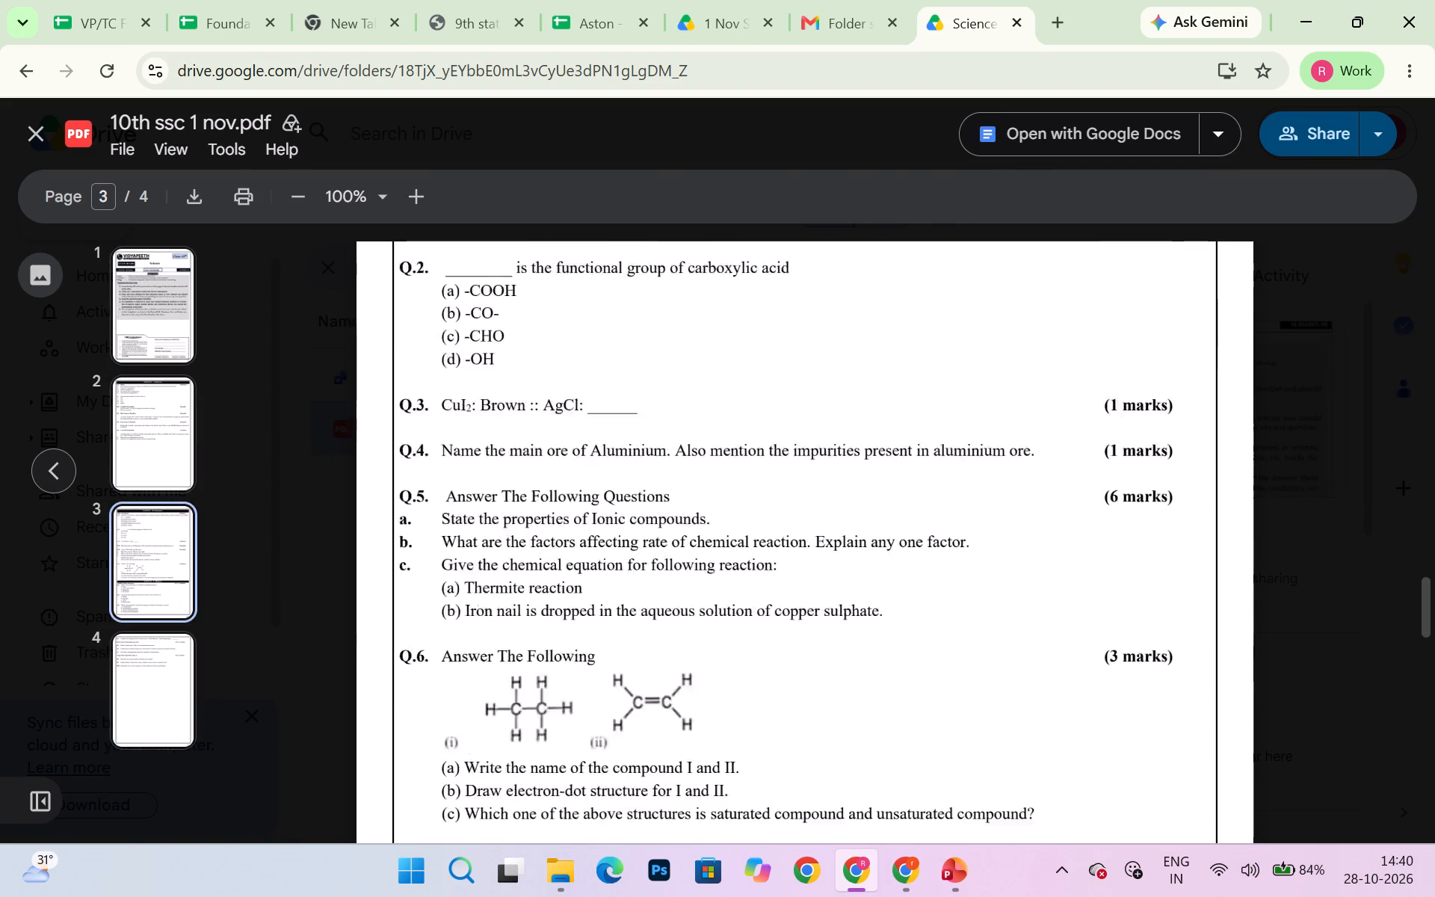
scroll(803, 568, "up", 9)
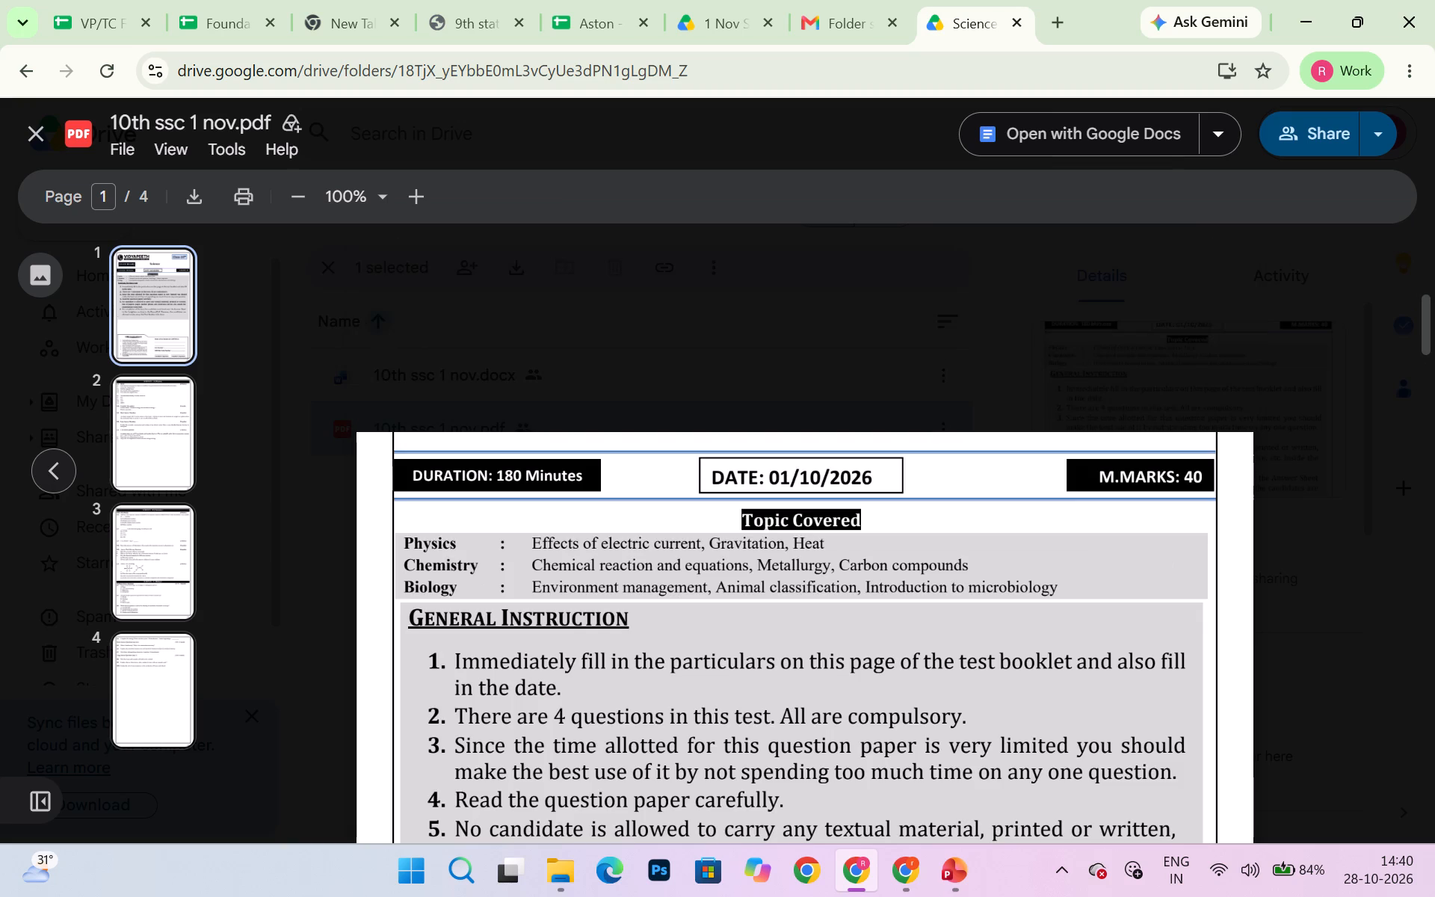
scroll(803, 568, "down", 1)
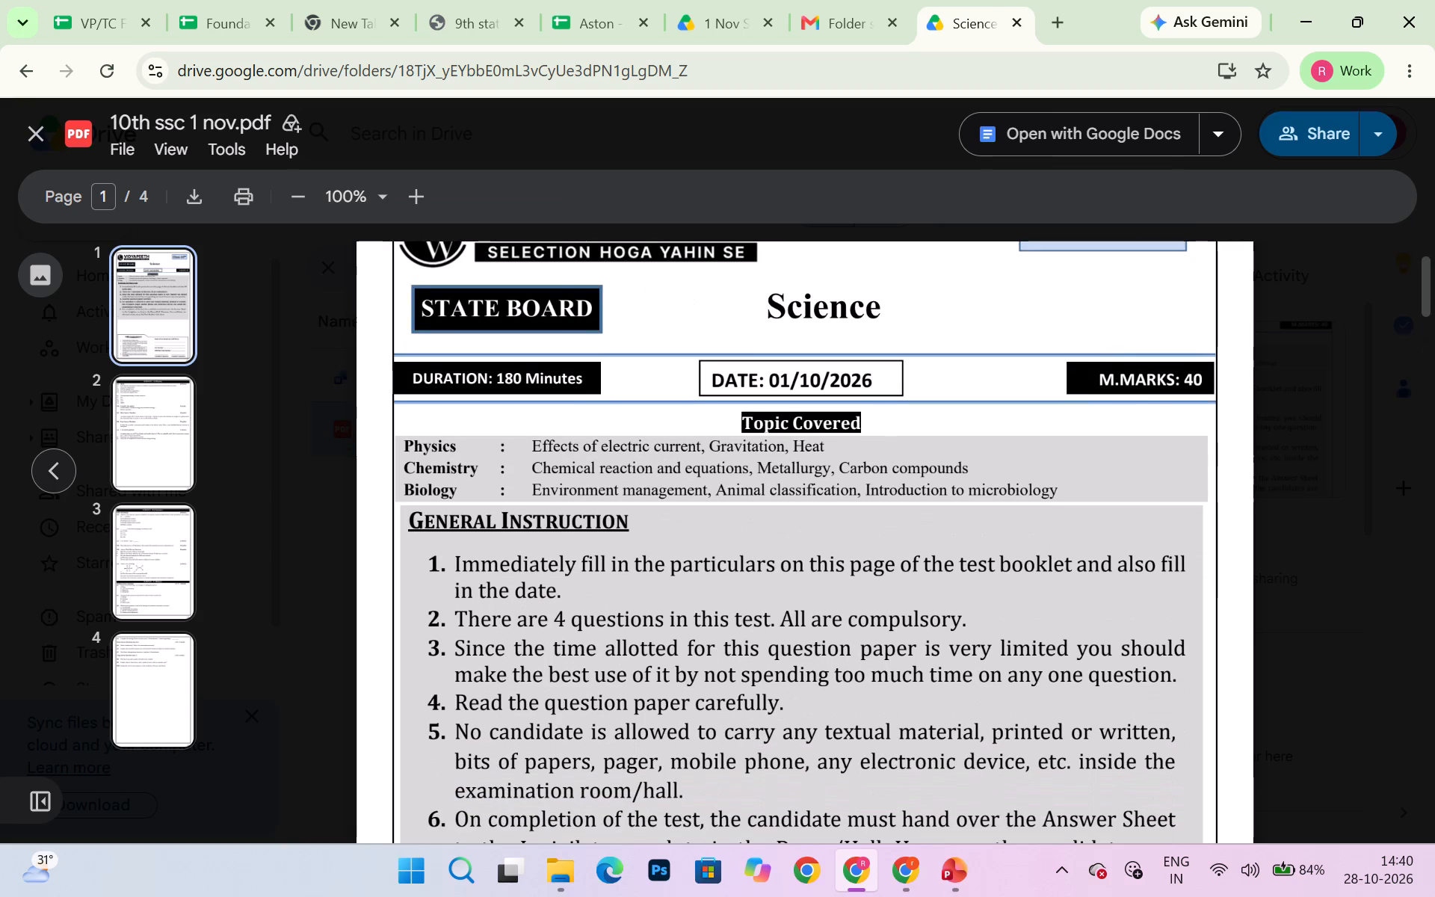
scroll(803, 568, "down", 5)
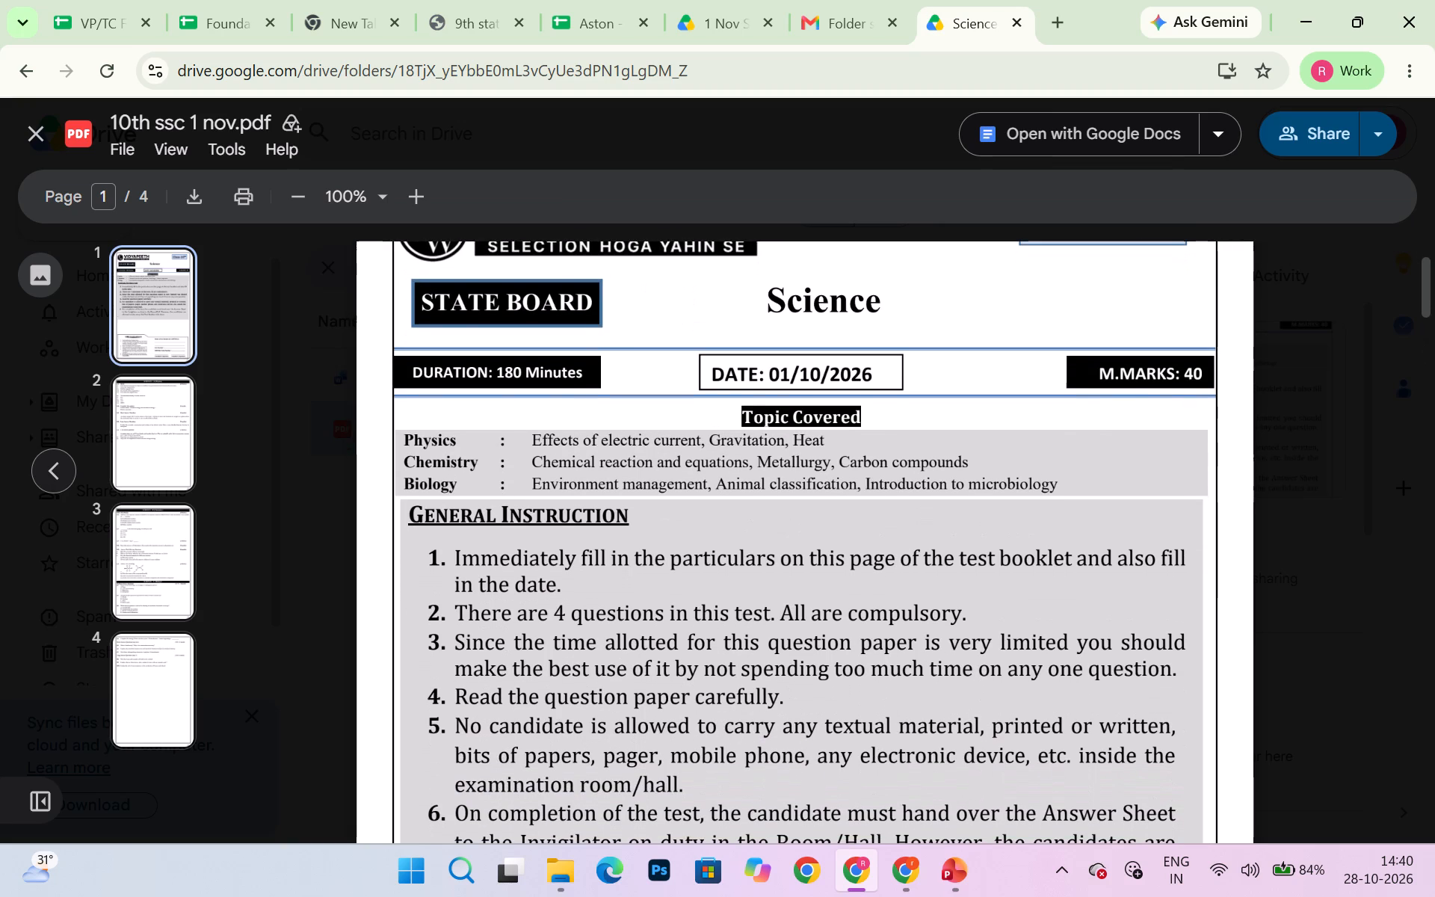
scroll(803, 568, "down", 4)
scroll(803, 568, "up", 1)
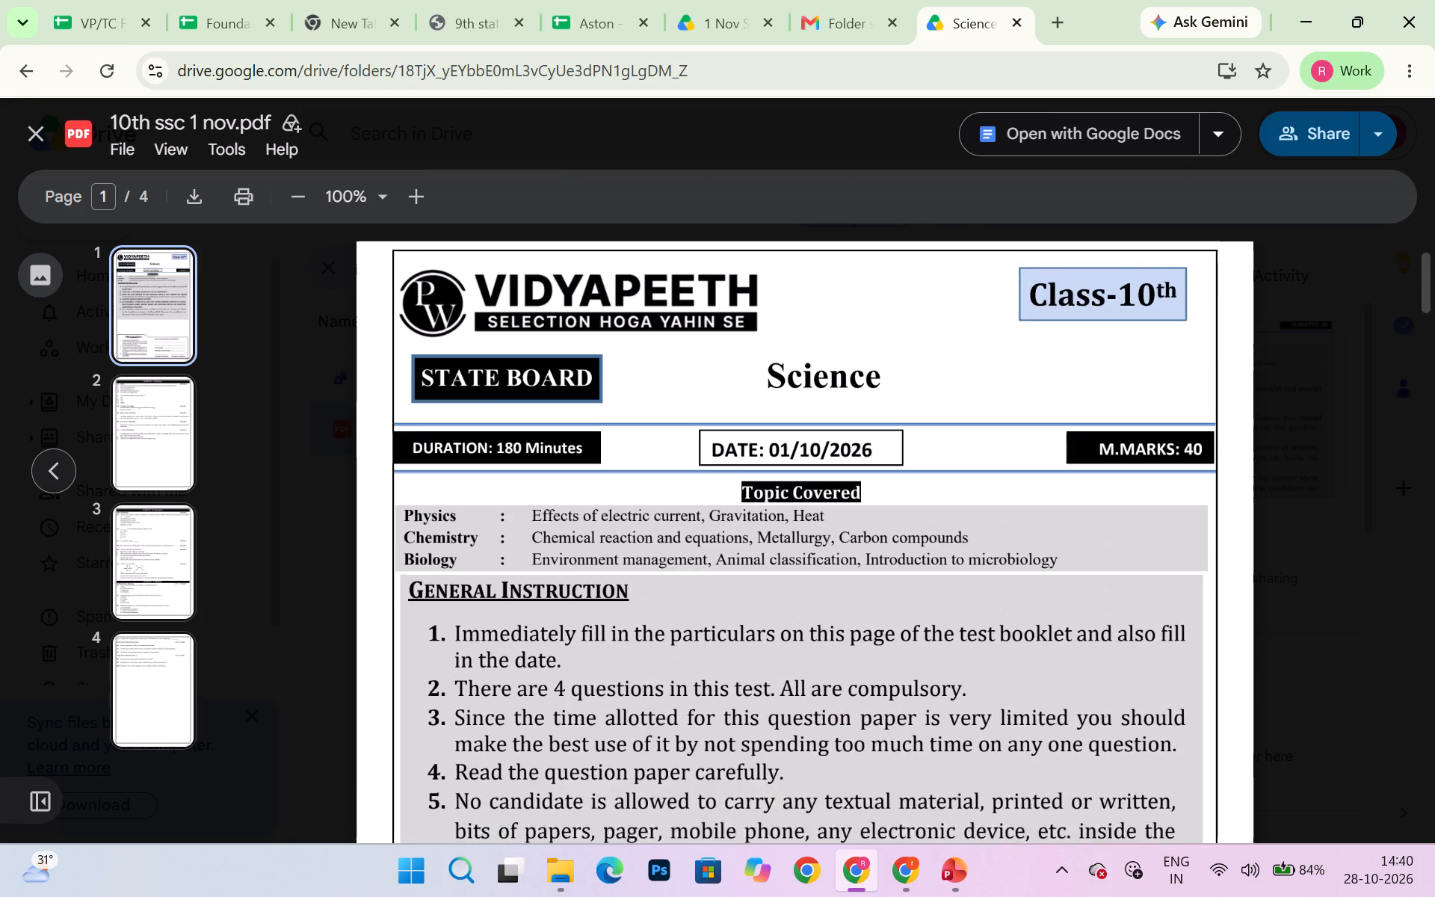
scroll(803, 568, "up", 2)
scroll(803, 568, "down", 6)
scroll(803, 568, "up", 1)
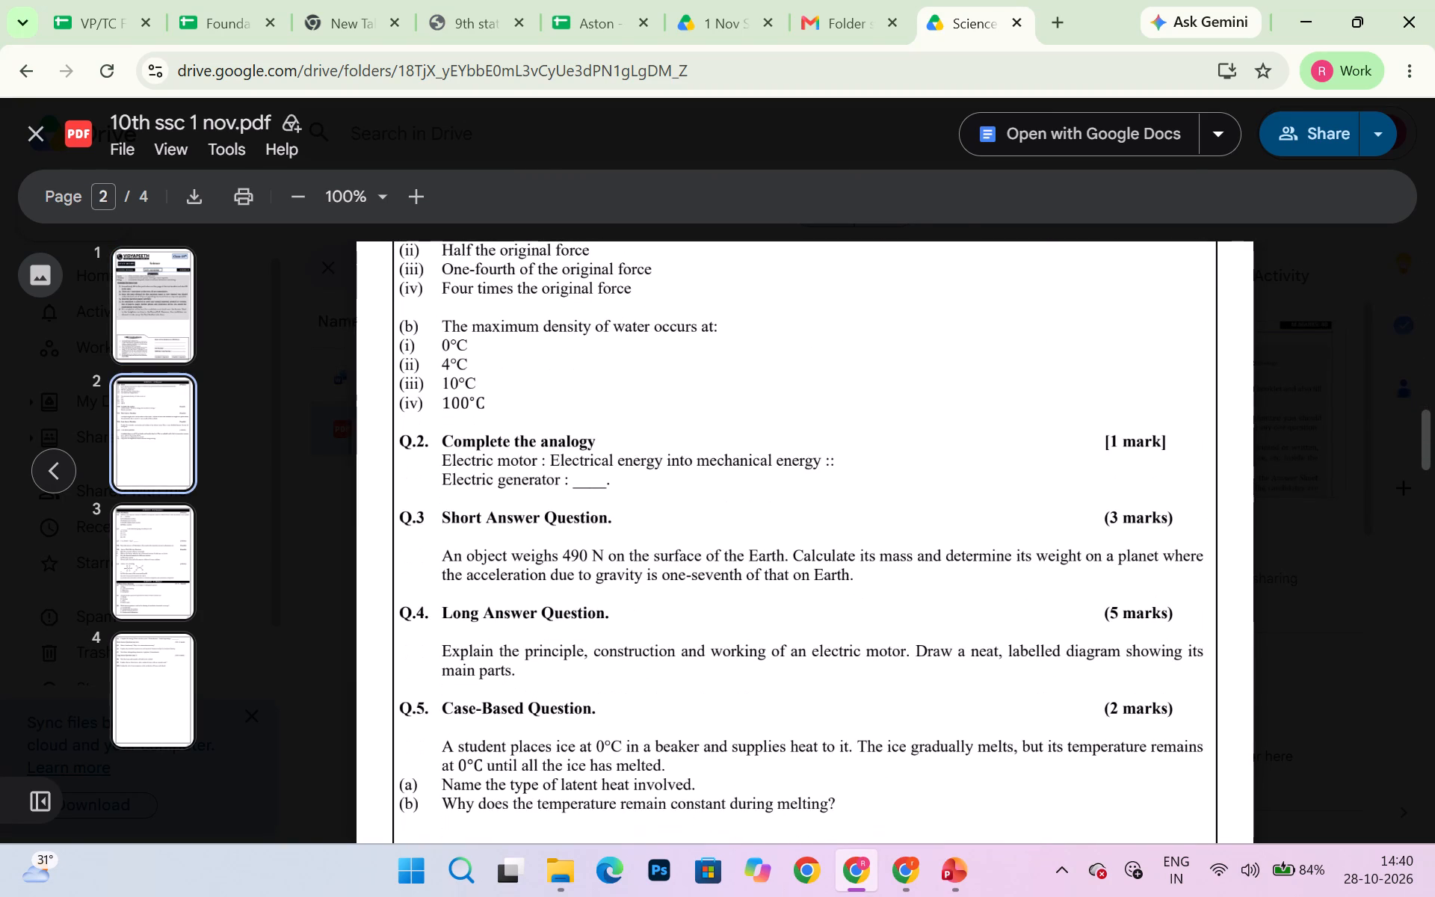
scroll(803, 568, "up", 7)
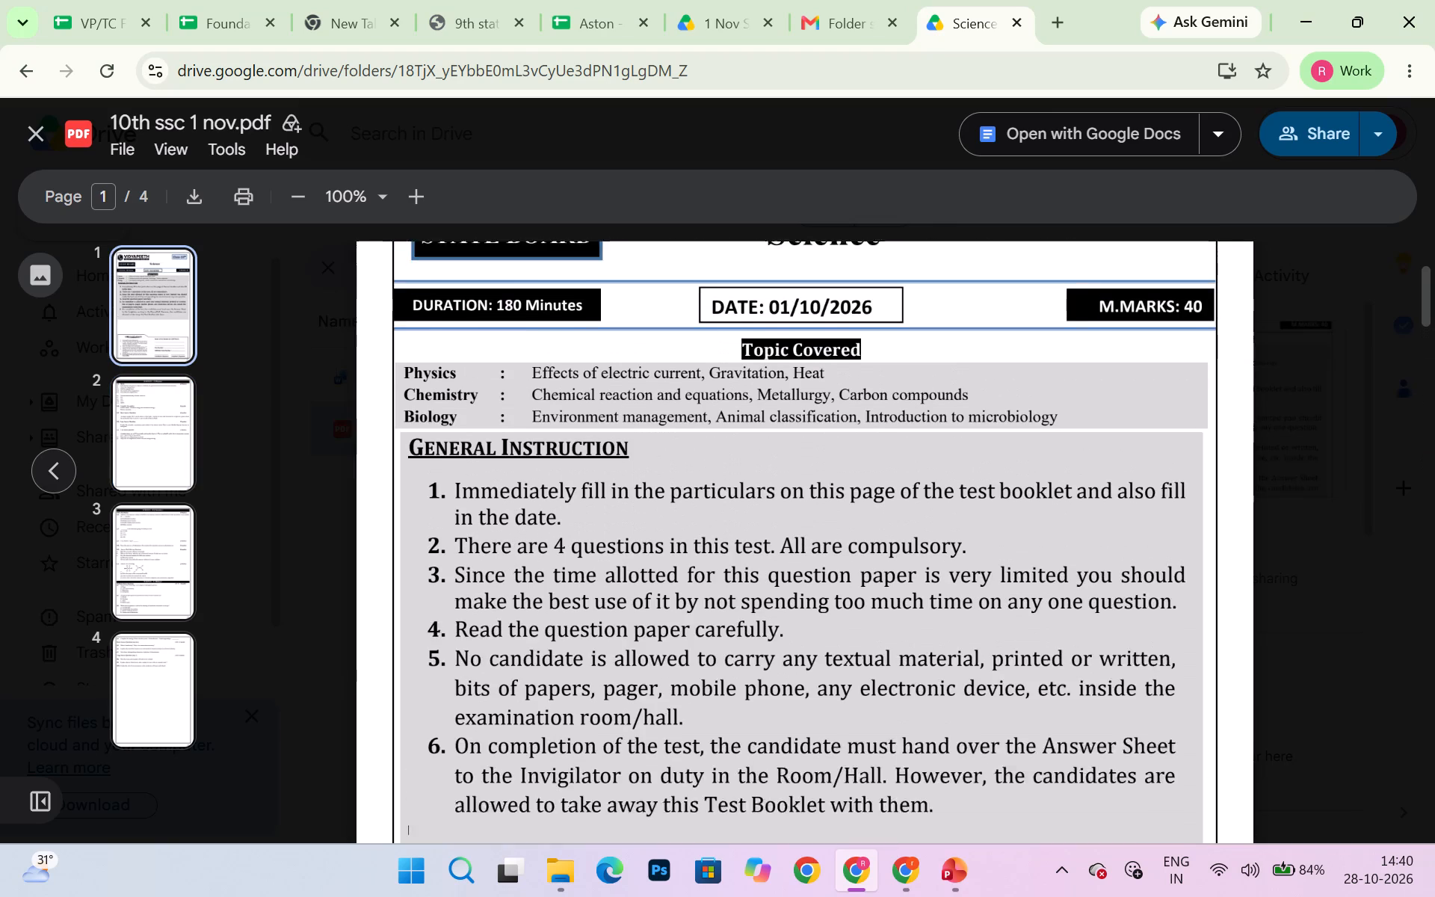
scroll(803, 568, "up", 1)
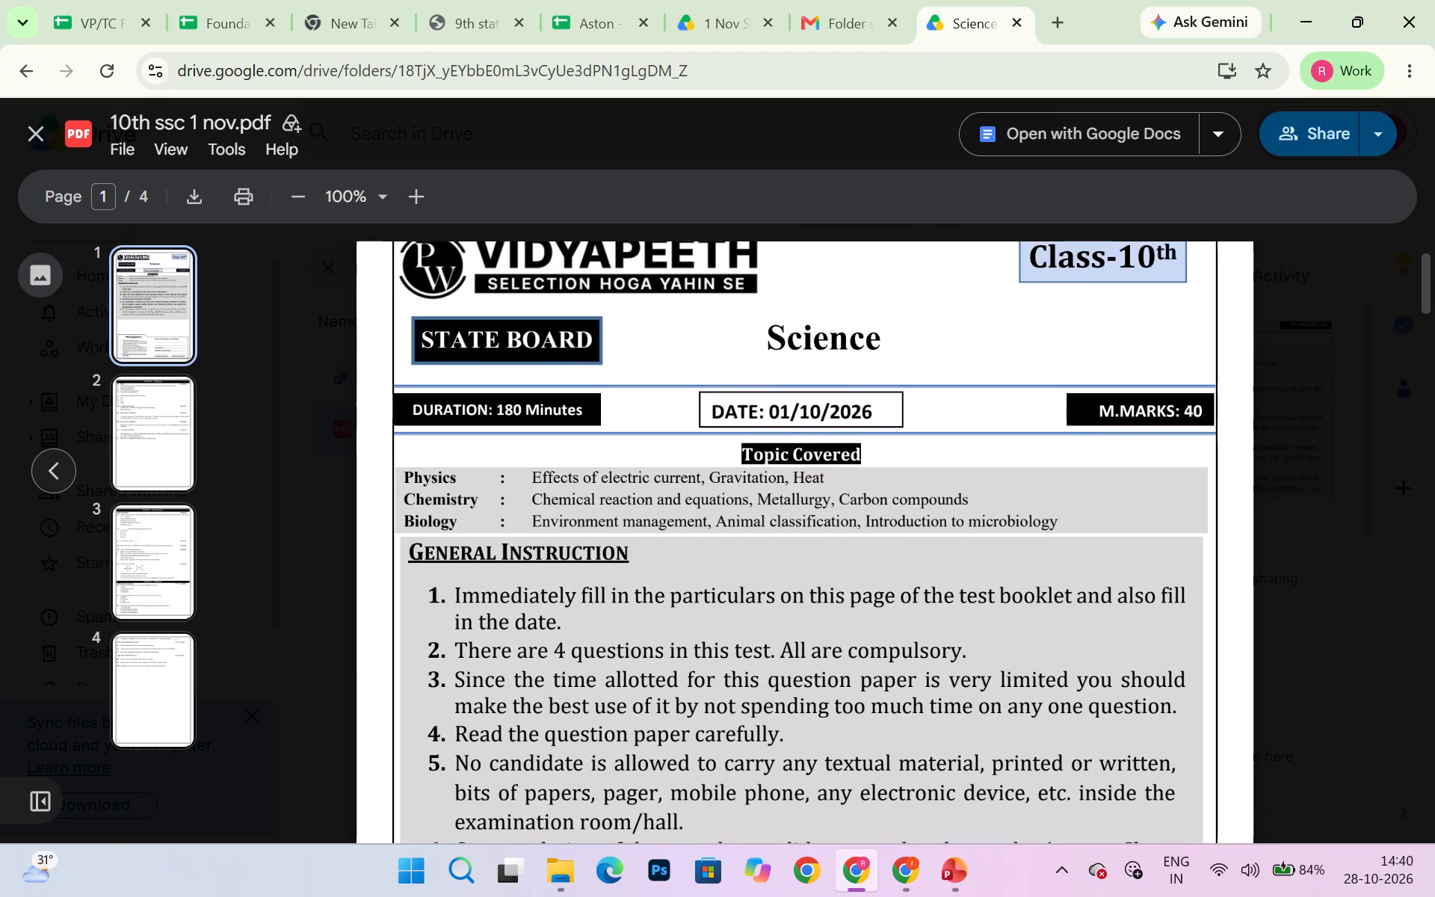
Reread the Class 10 Science paper through to page 4, examining the physics, chemistry and biology questions and their marks.
scroll(803, 568, "down", 9)
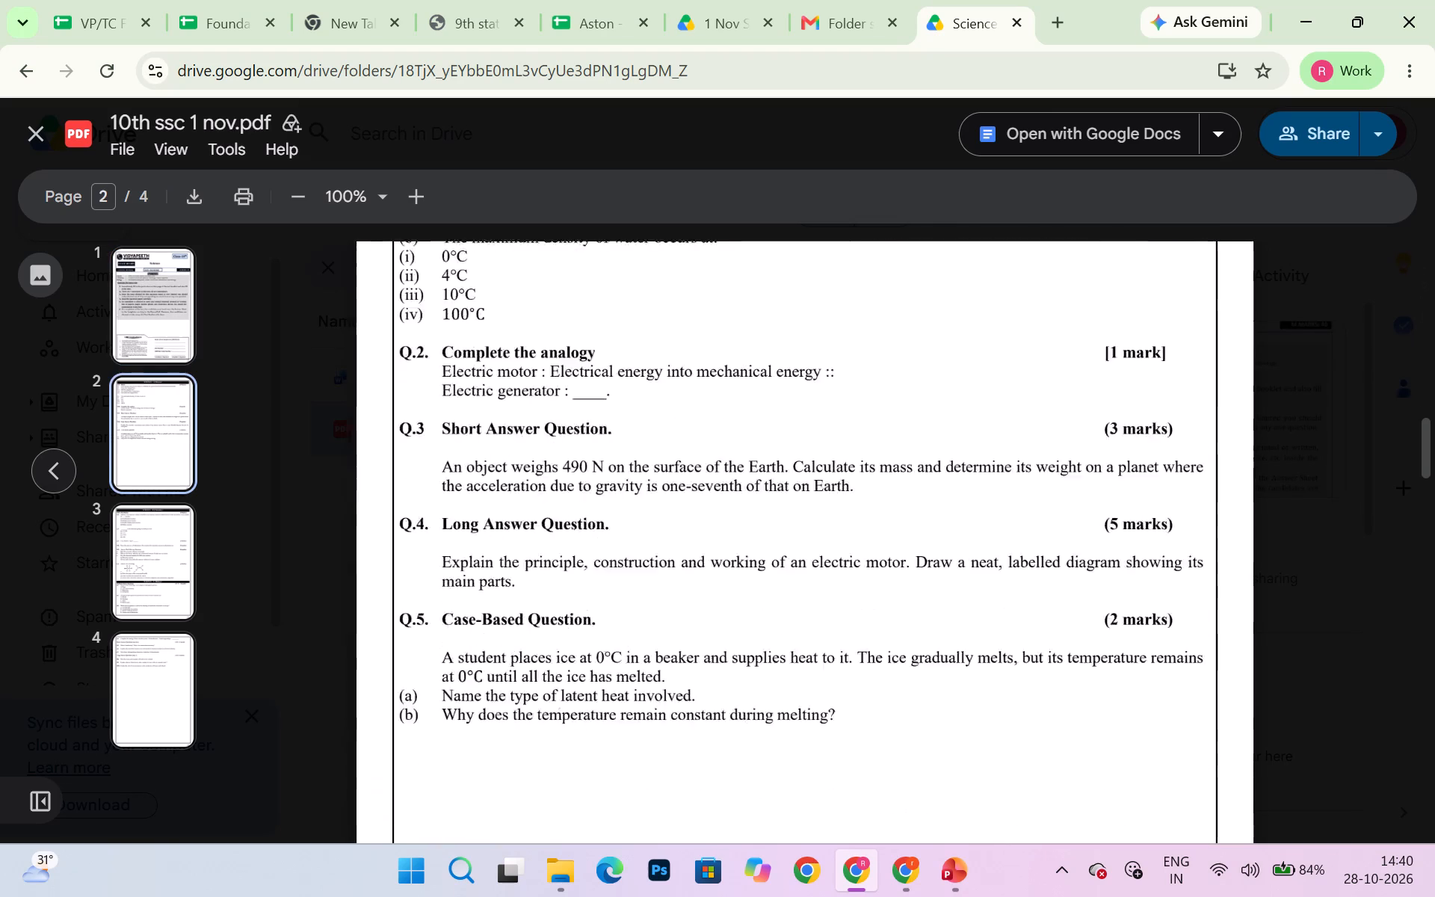
scroll(803, 568, "down", 2)
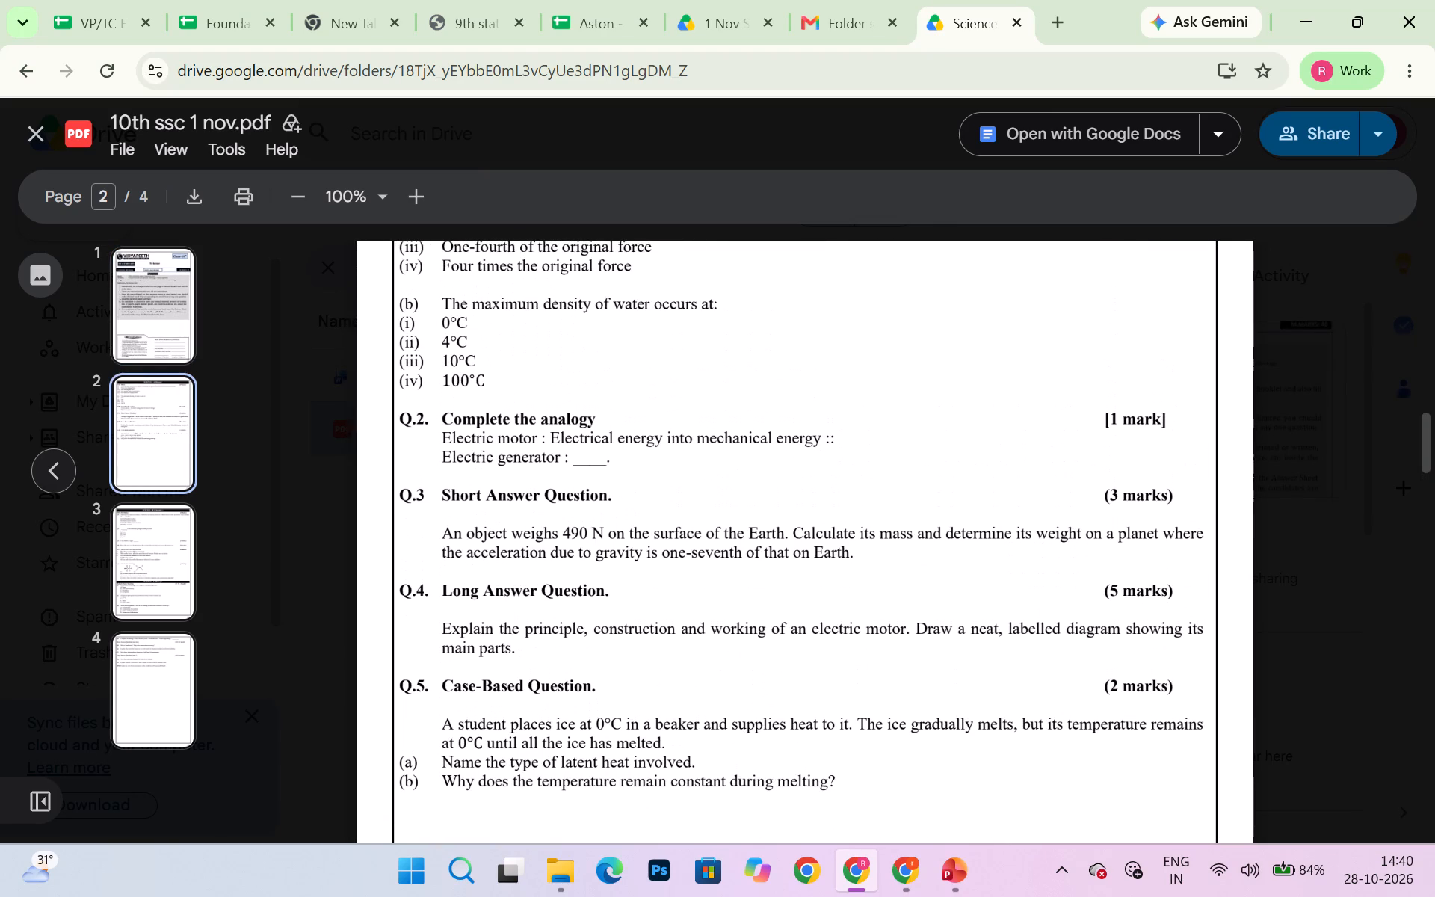
scroll(803, 568, "down", 4)
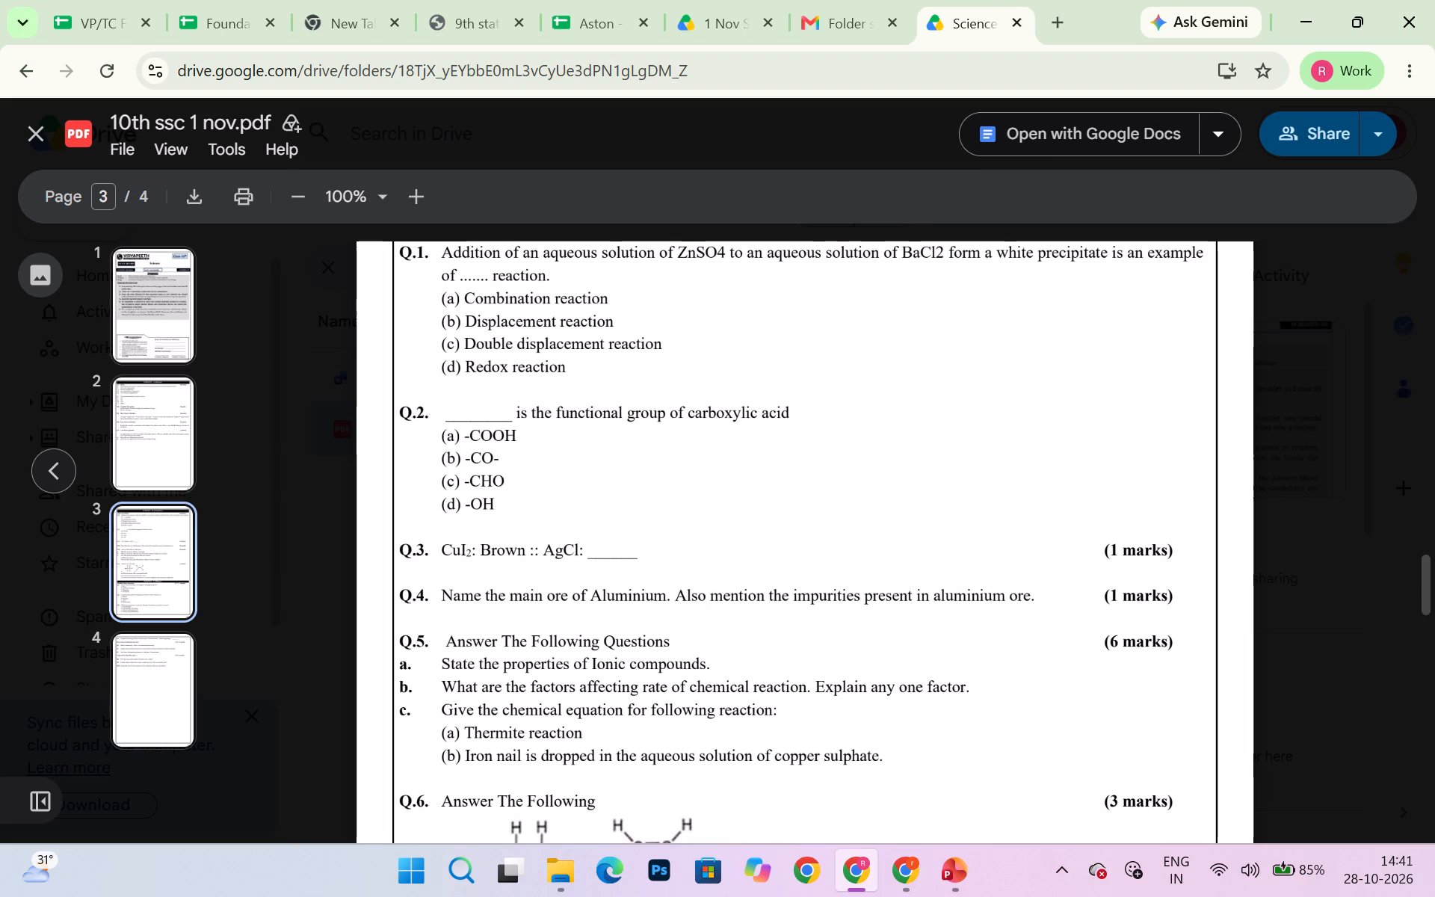
scroll(803, 568, "down", 5)
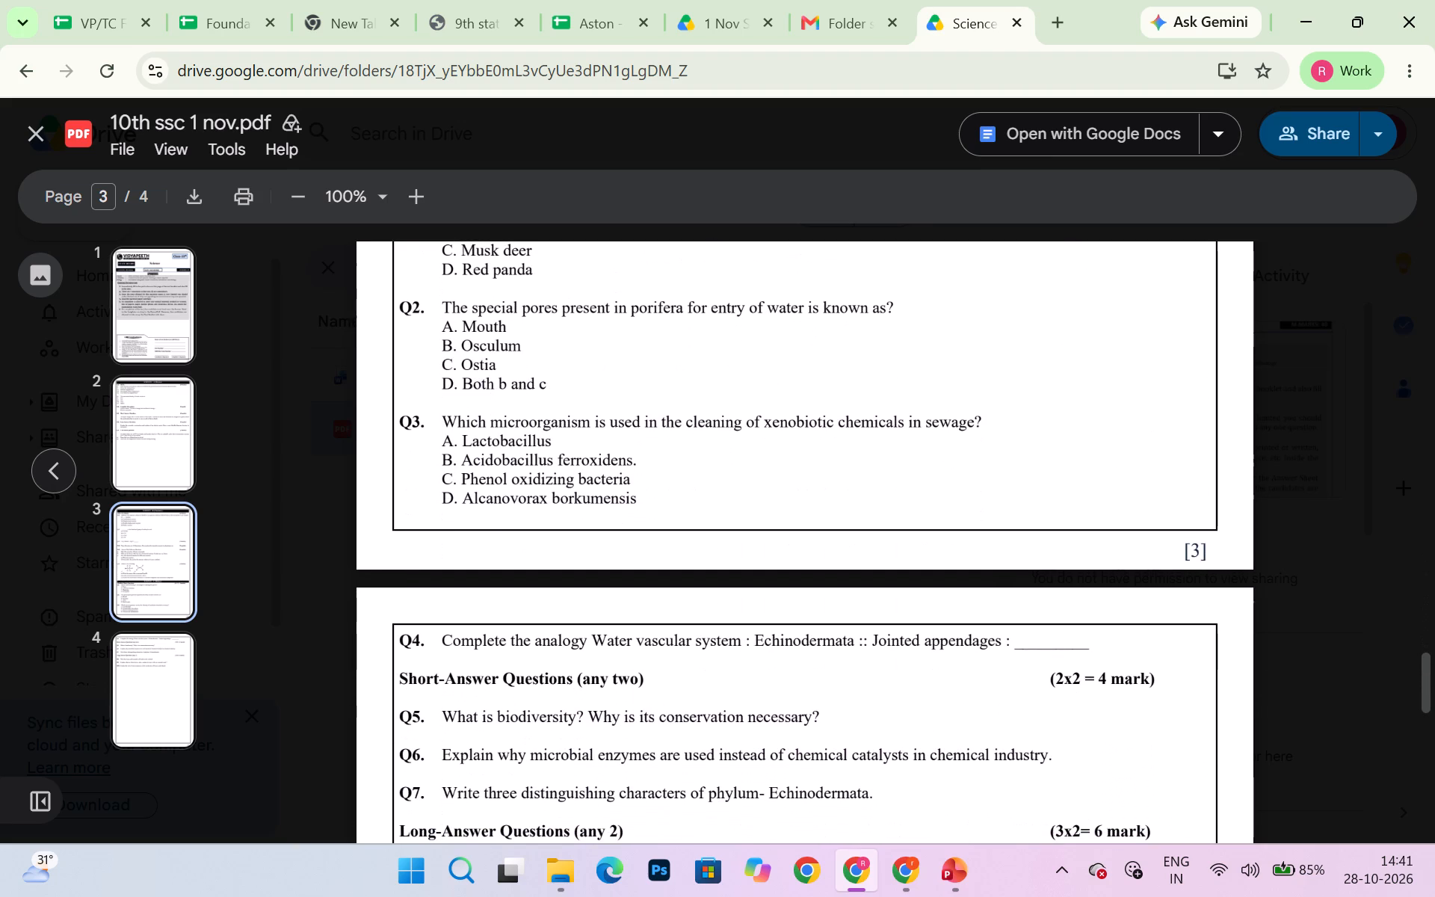
scroll(803, 568, "down", 4)
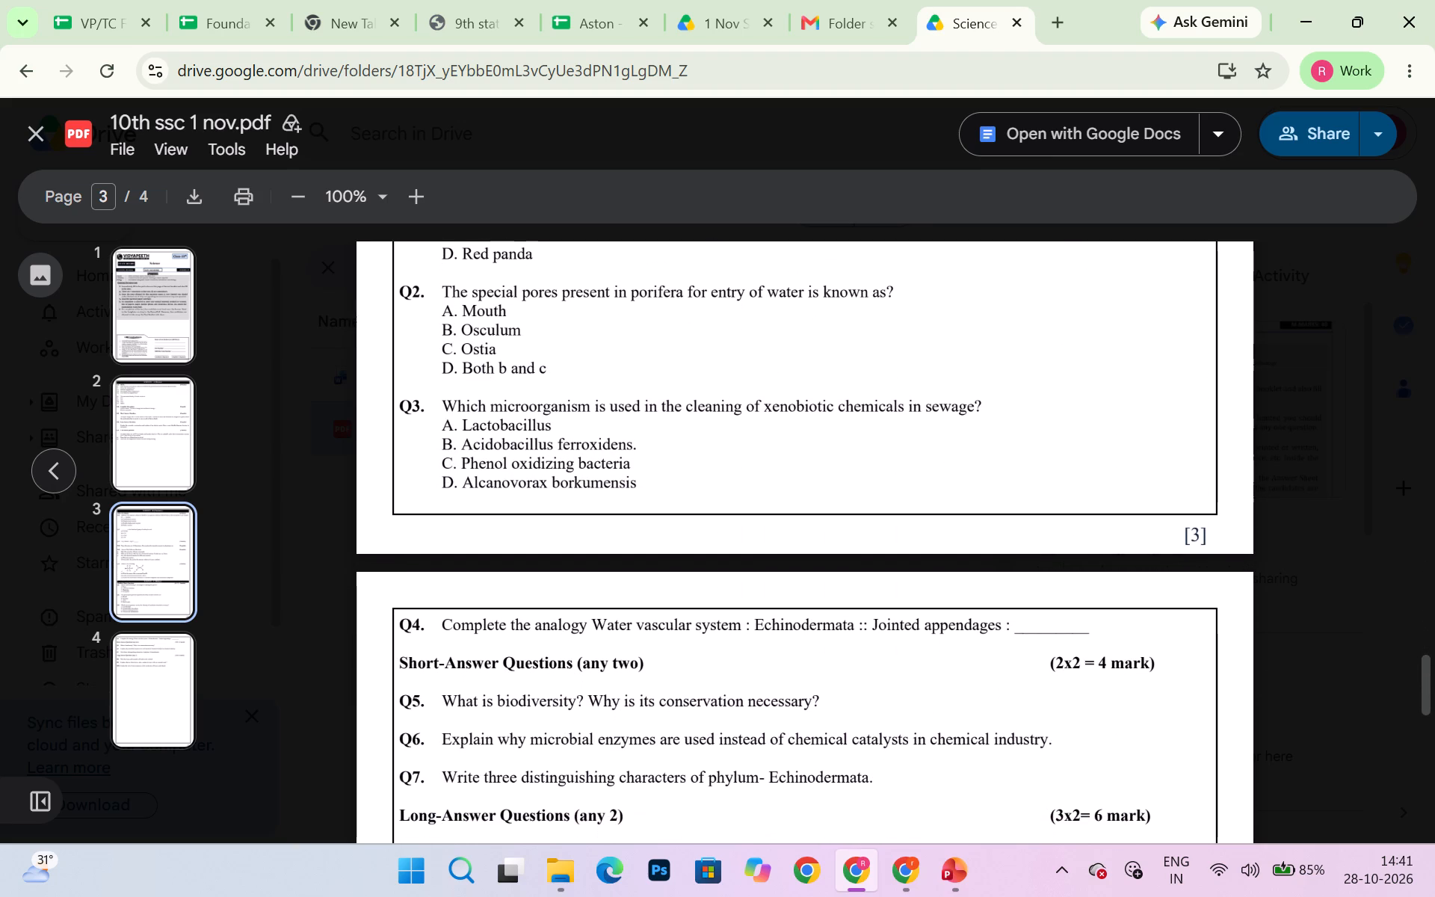
scroll(803, 568, "down", 3)
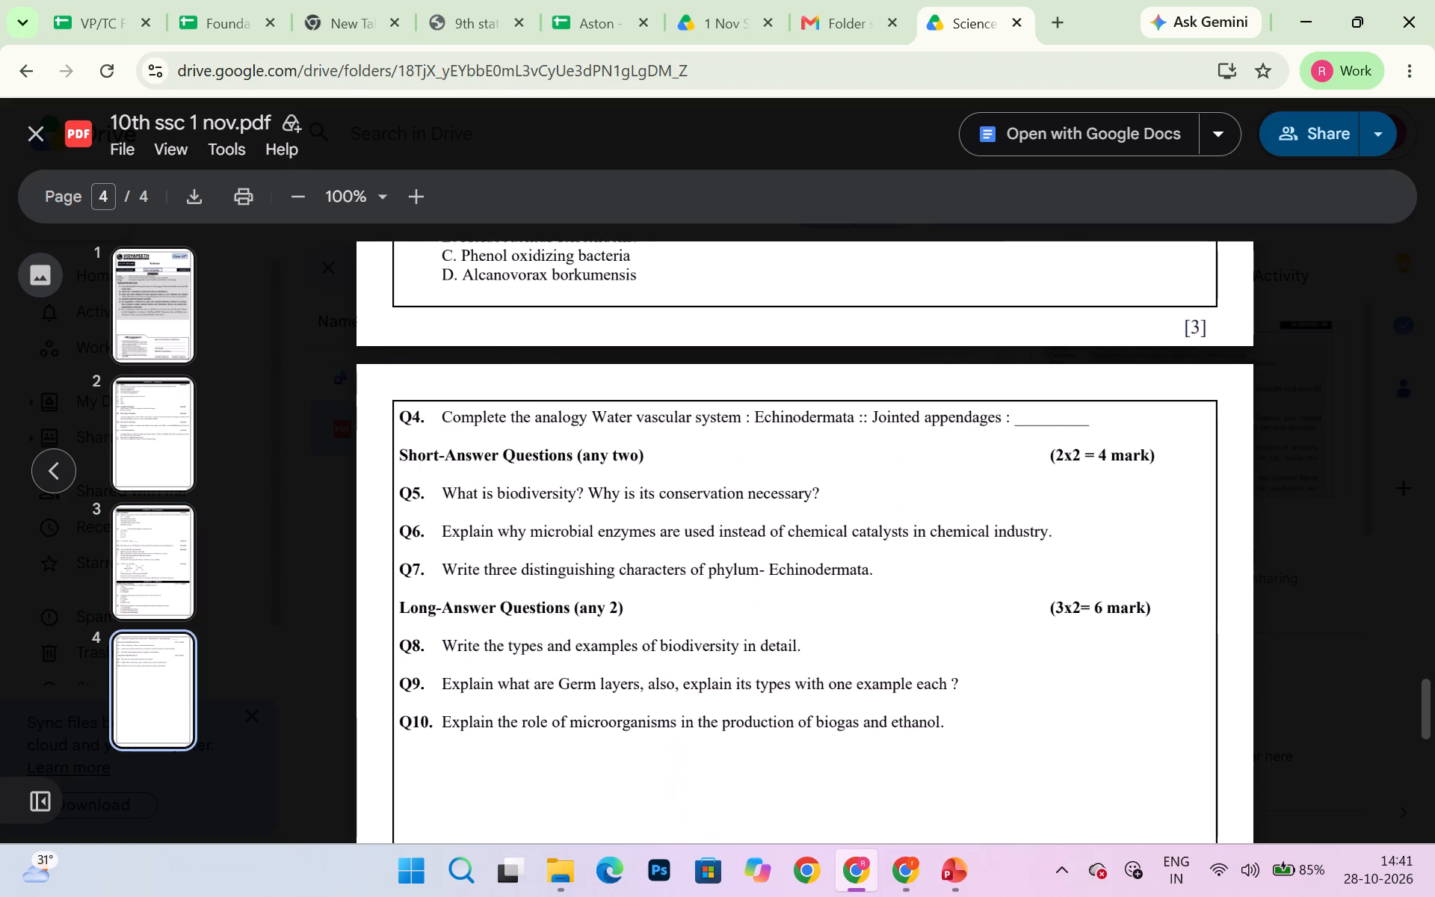
scroll(803, 568, "down", 8)
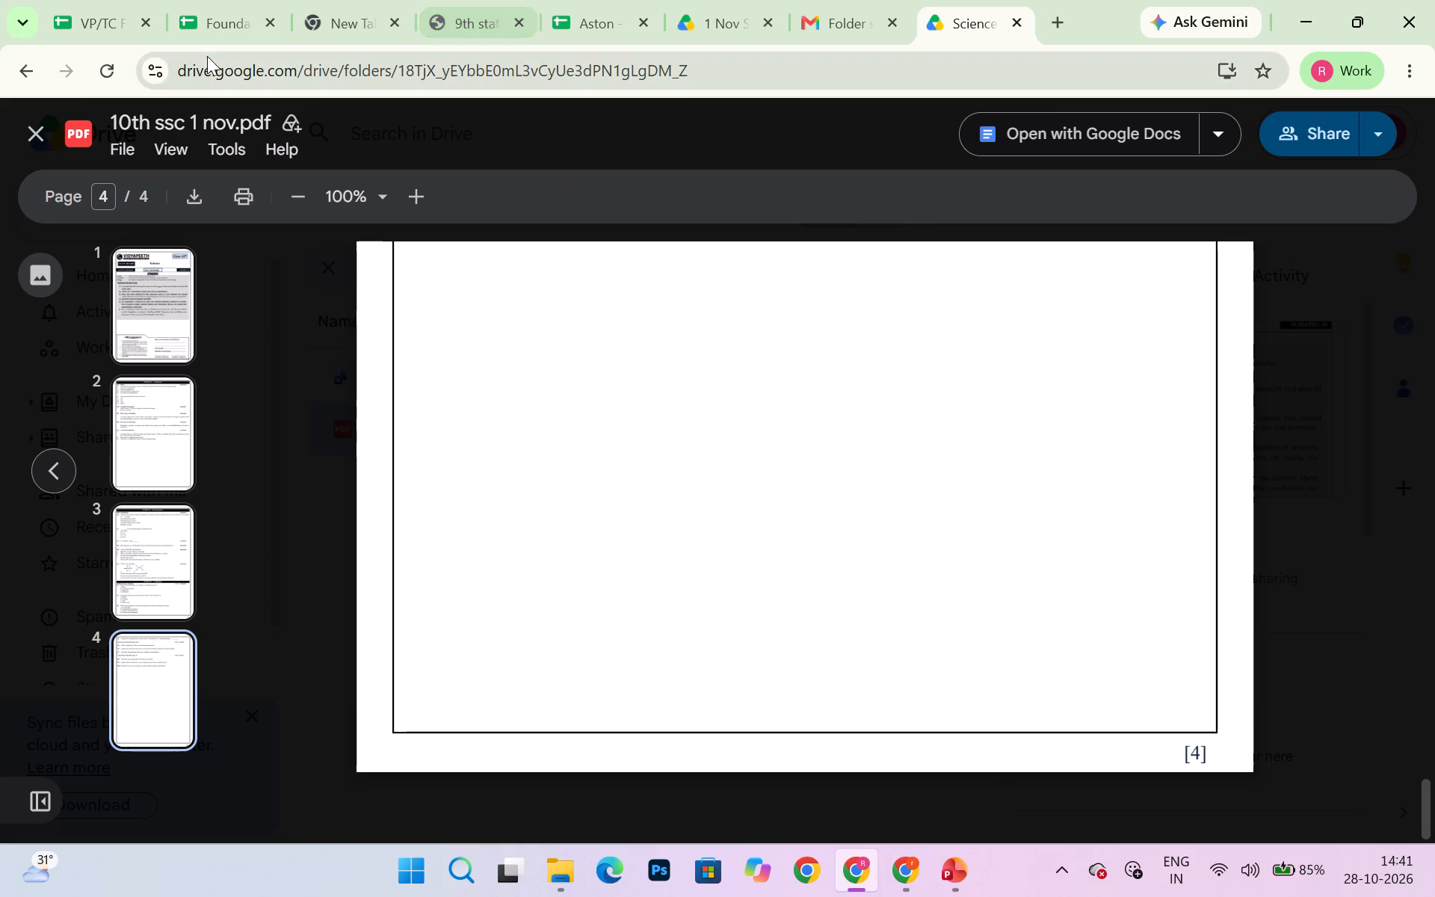
Check the e-mail sharing the 1 Nov Sub Papers folder and return to questions Q4 to Q10 on the paper's last page.
left_click(832, 25)
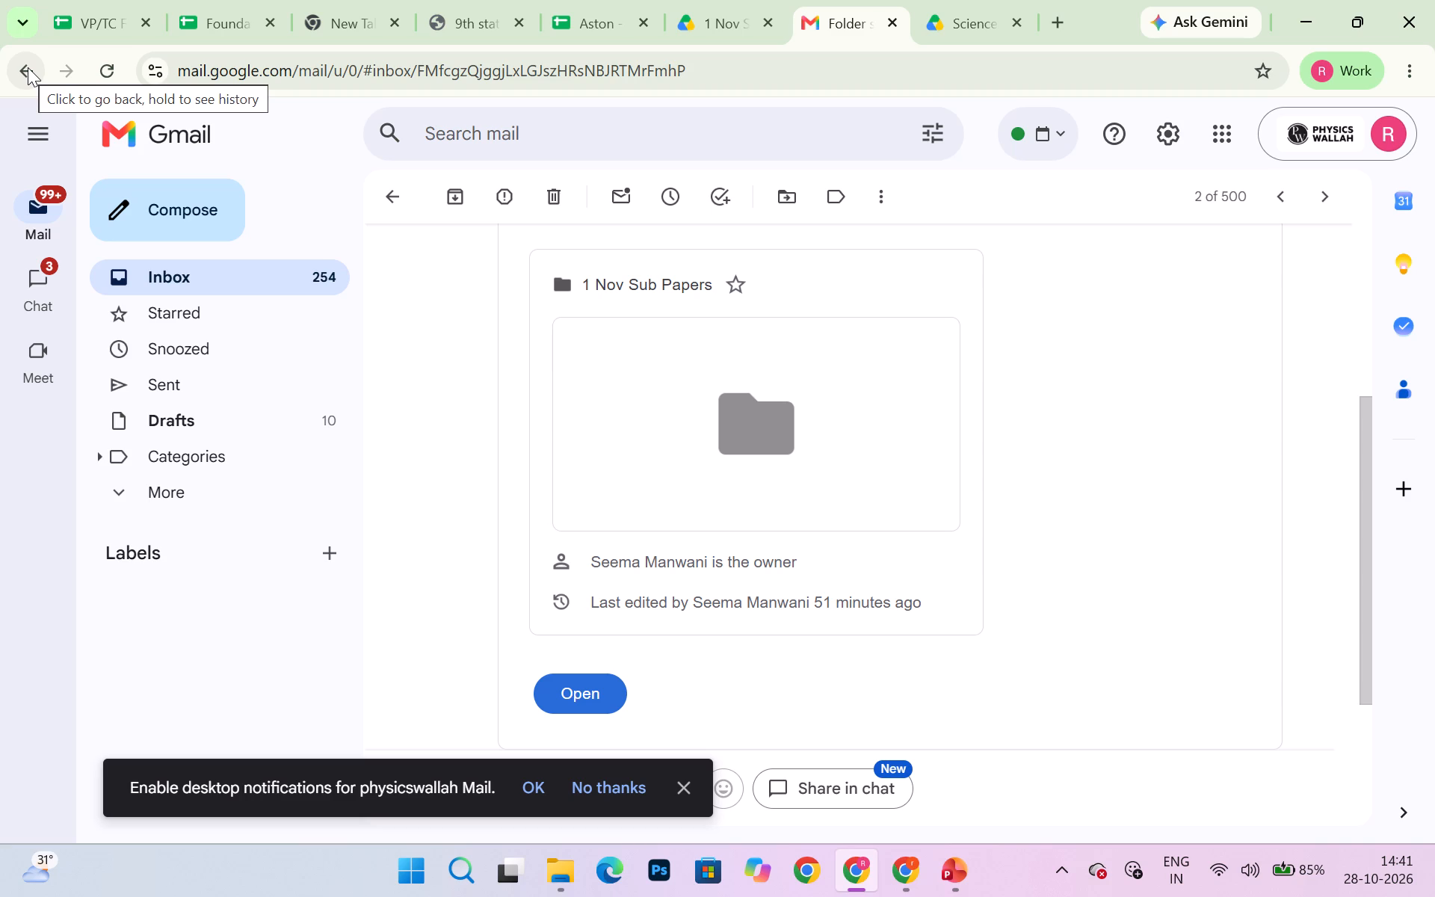
left_click(970, 3)
scroll(718, 440, "up", 6)
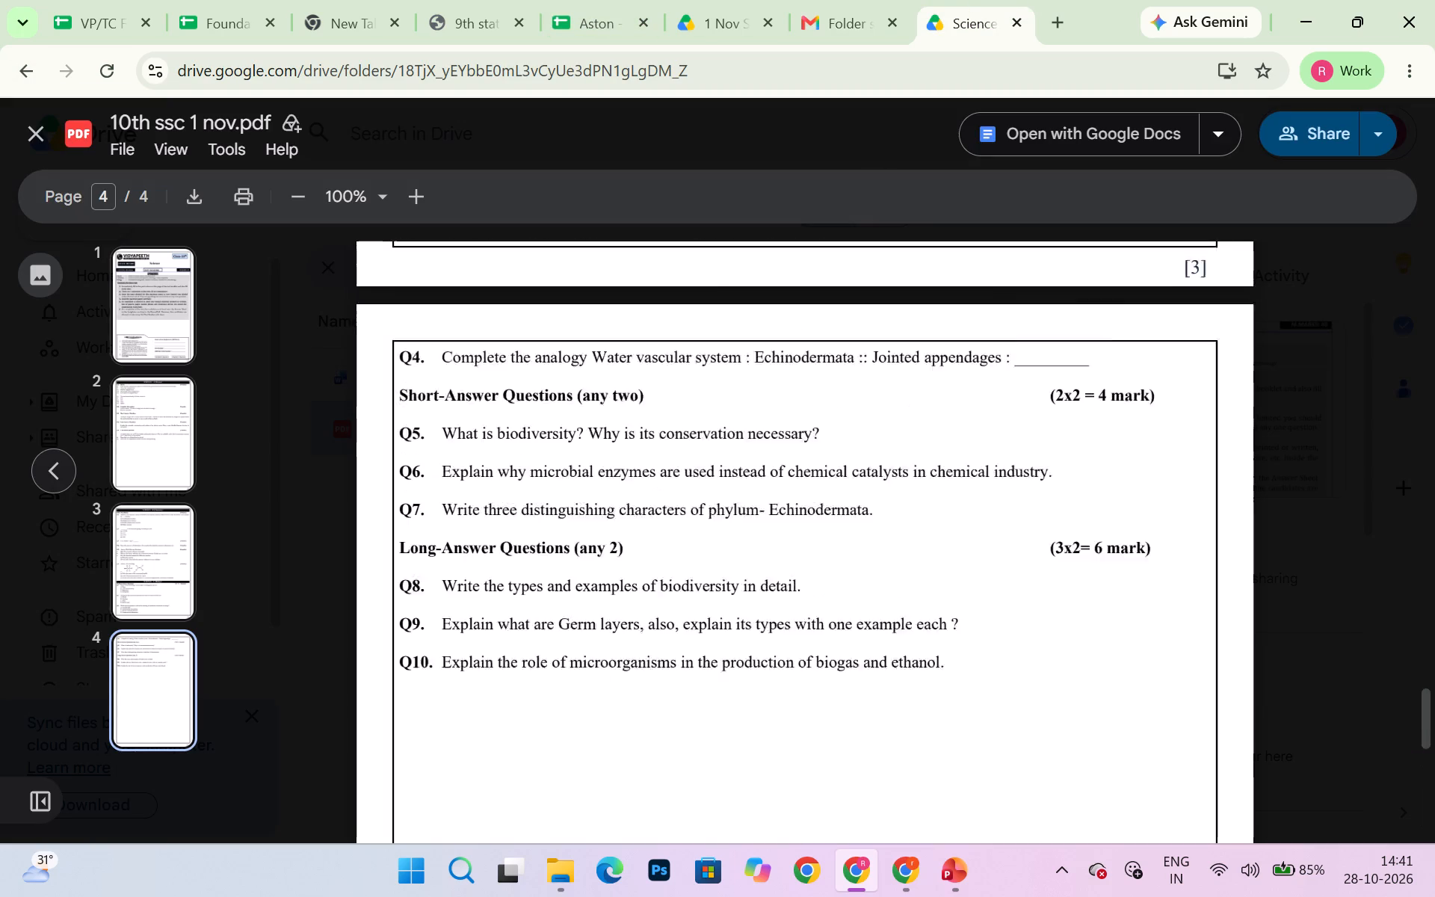
scroll(718, 440, "up", 1)
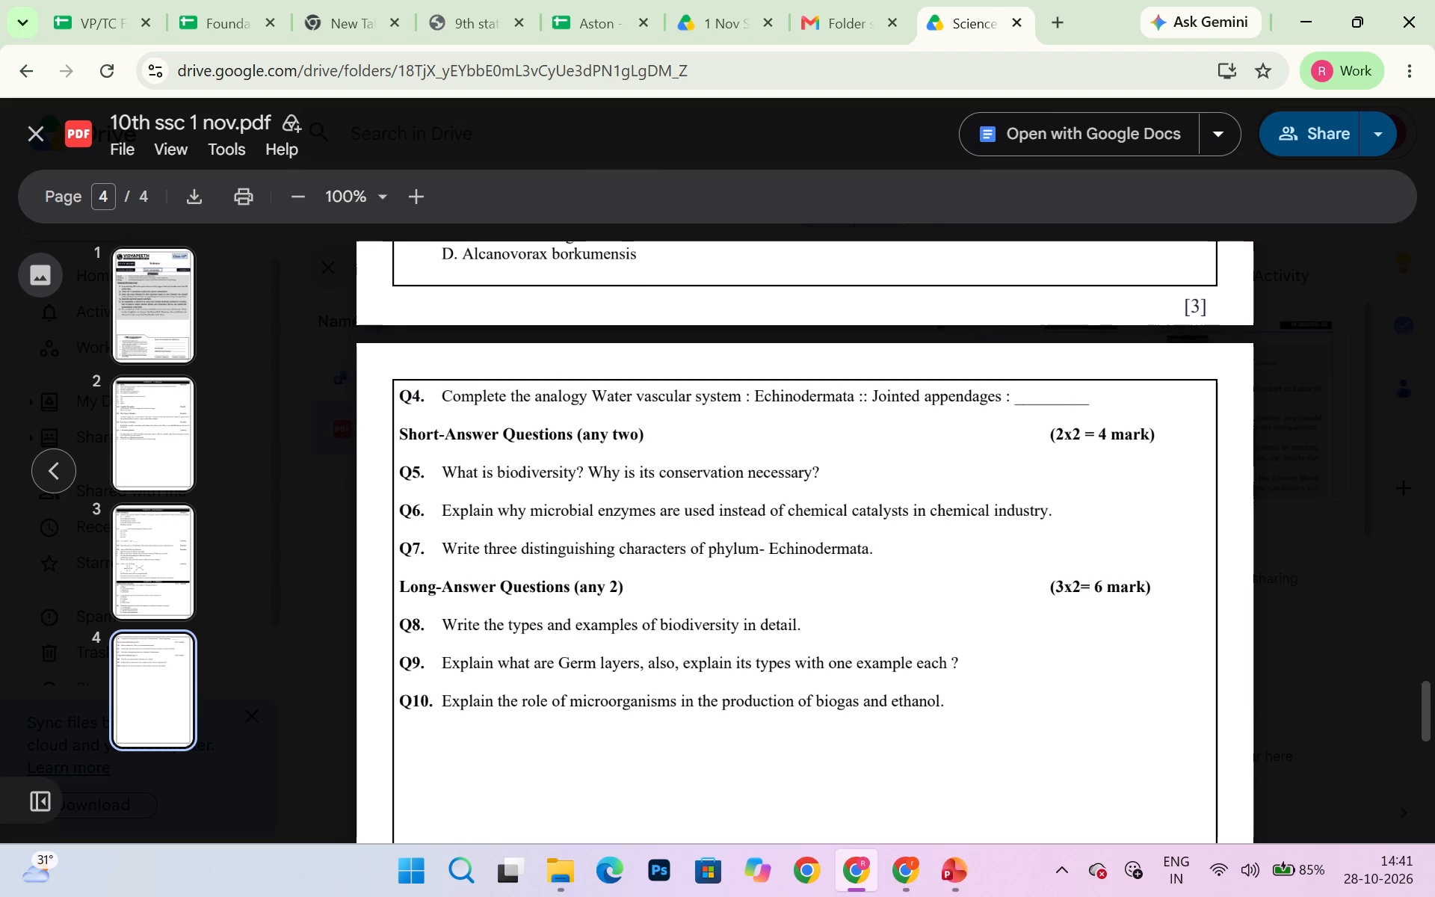
Review the Science – C (Biology) questions on pages 3 and 4 against the topics covered on the first page.
scroll(442, 705, "up", 2)
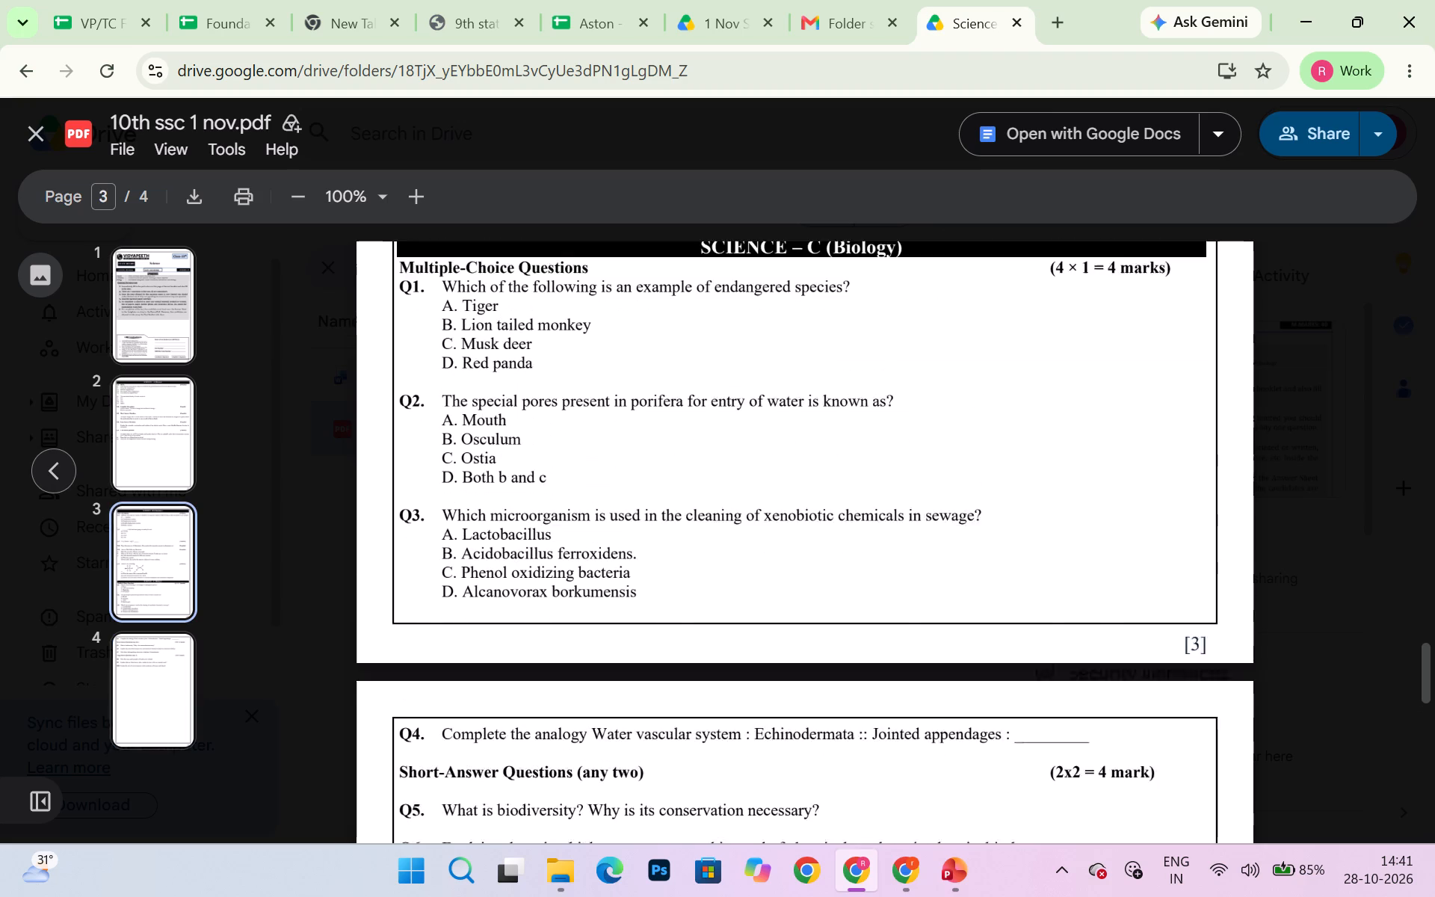
scroll(442, 705, "up", 3)
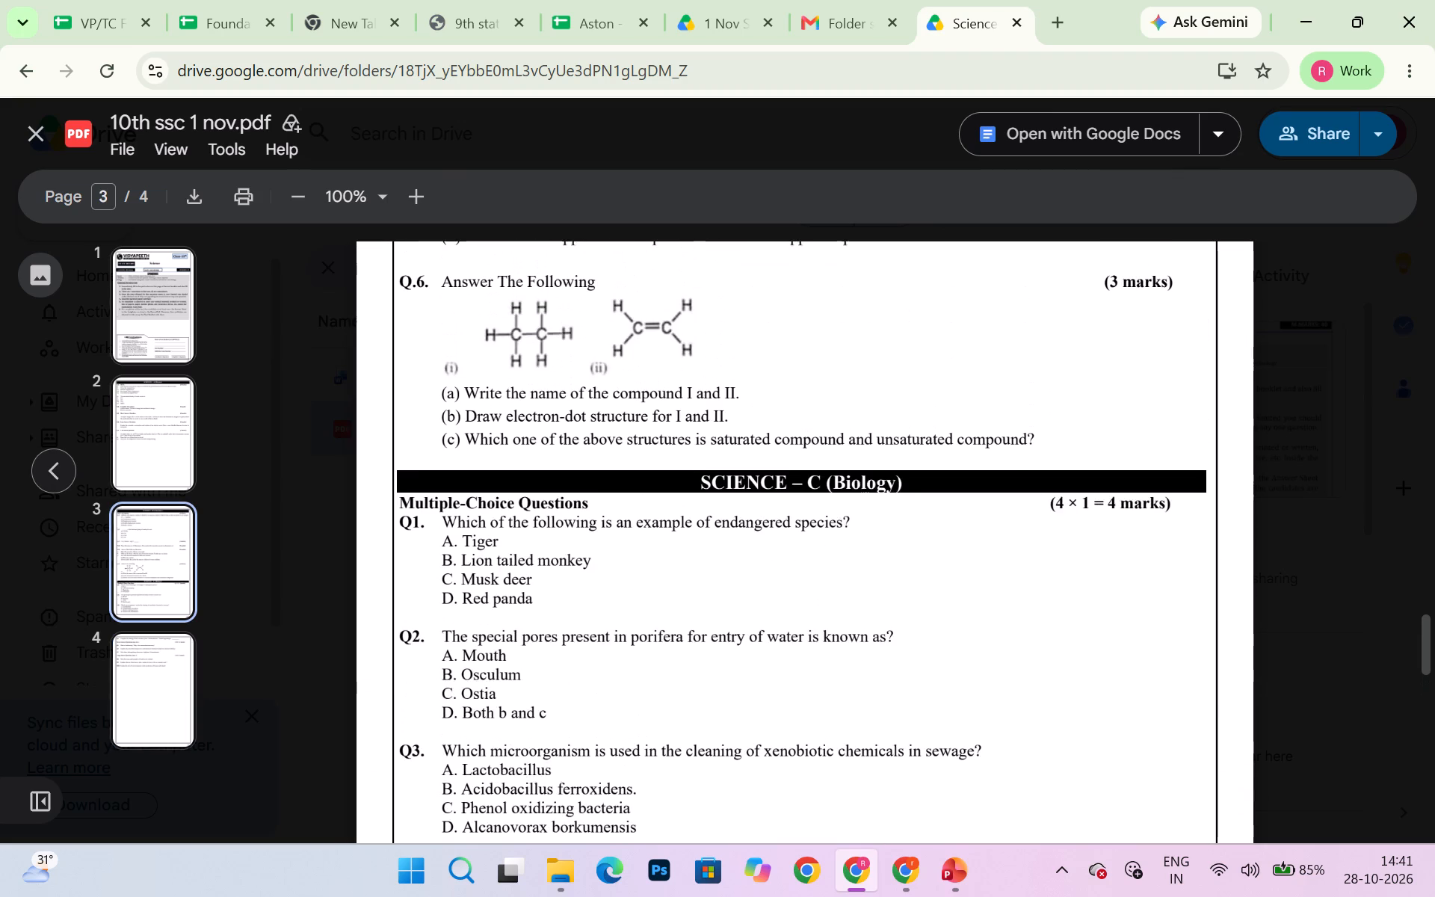
scroll(442, 705, "up", 2)
scroll(442, 705, "down", 1)
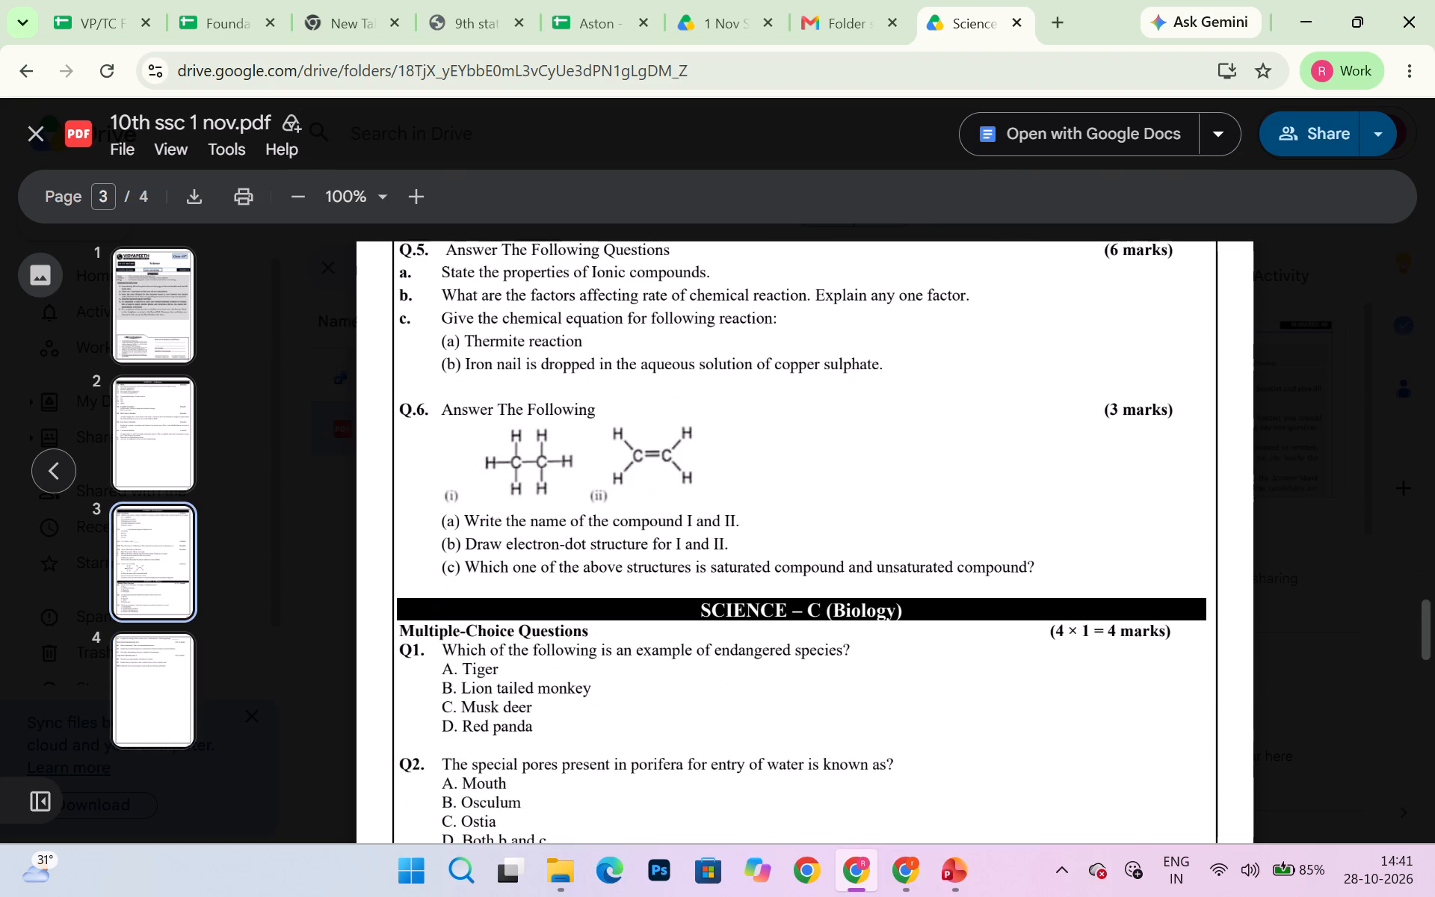
scroll(442, 705, "down", 4)
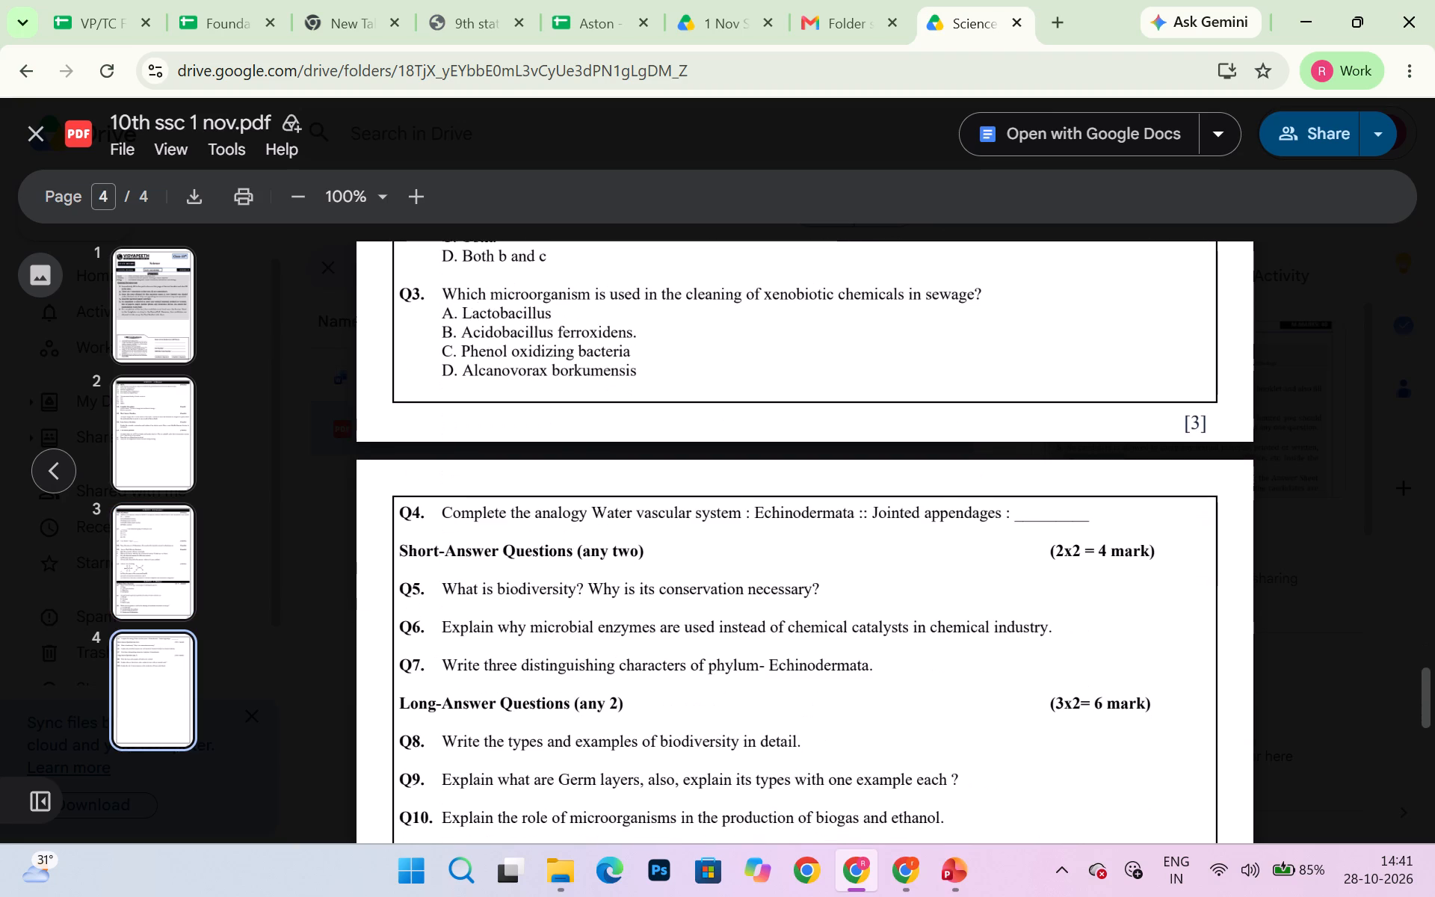
scroll(442, 705, "up", 15)
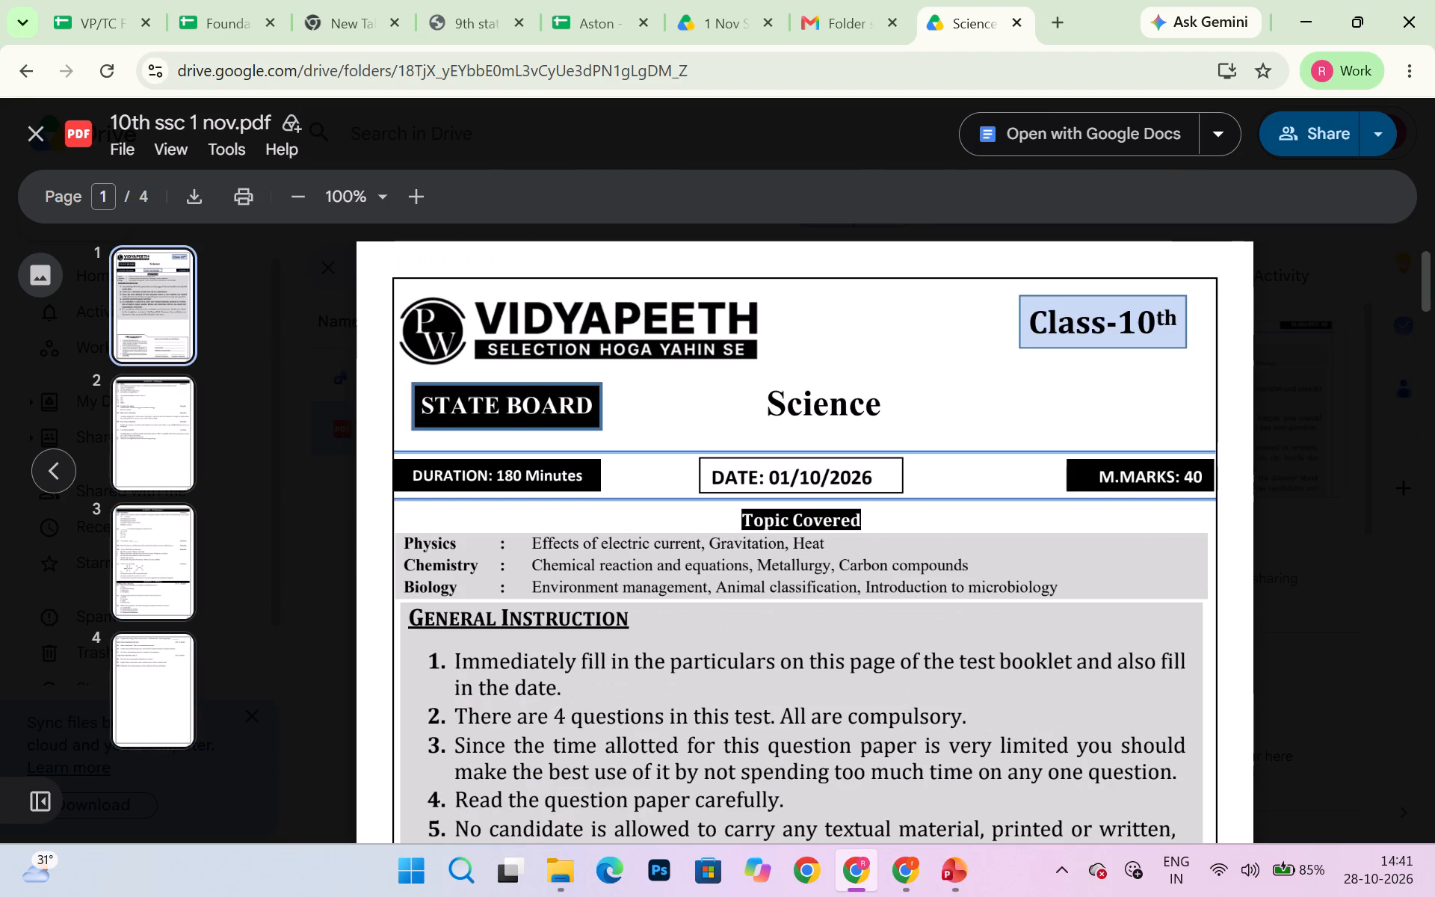
scroll(442, 705, "down", 12)
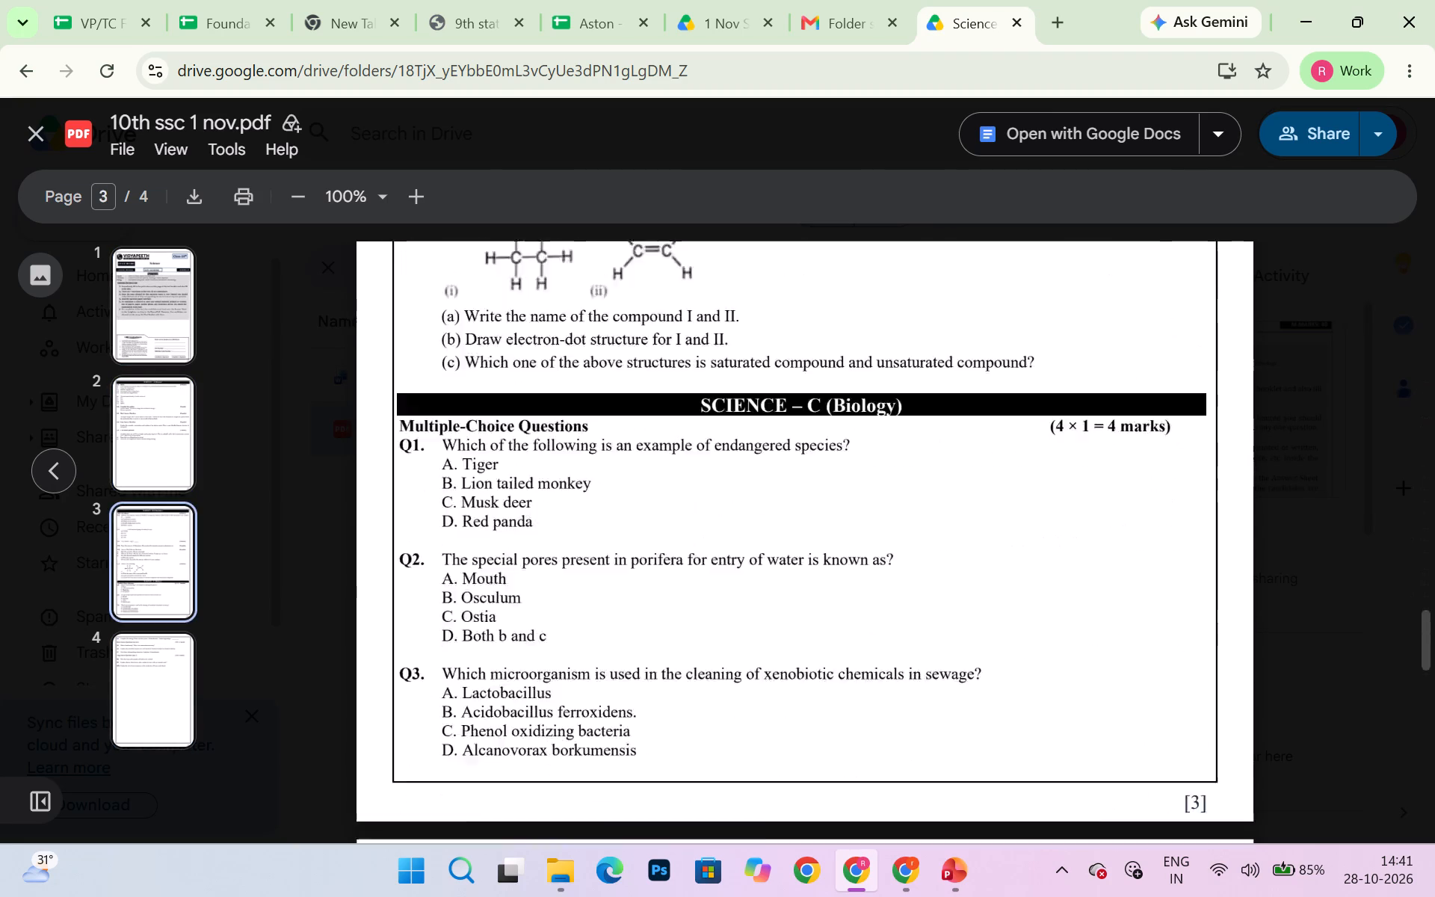
scroll(442, 705, "down", 2)
scroll(442, 705, "up", 1)
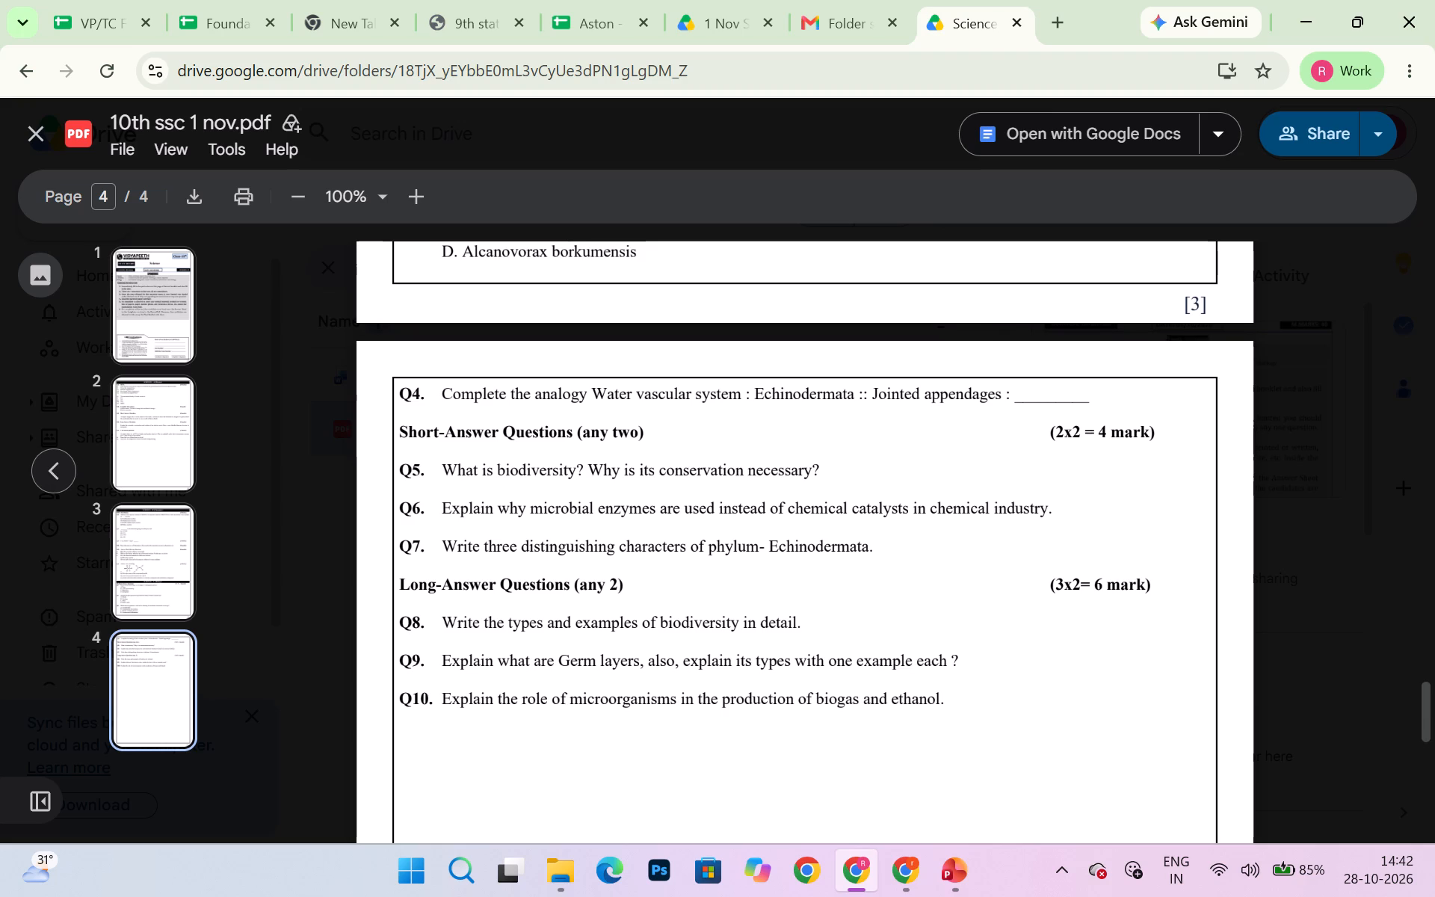
scroll(442, 705, "up", 1)
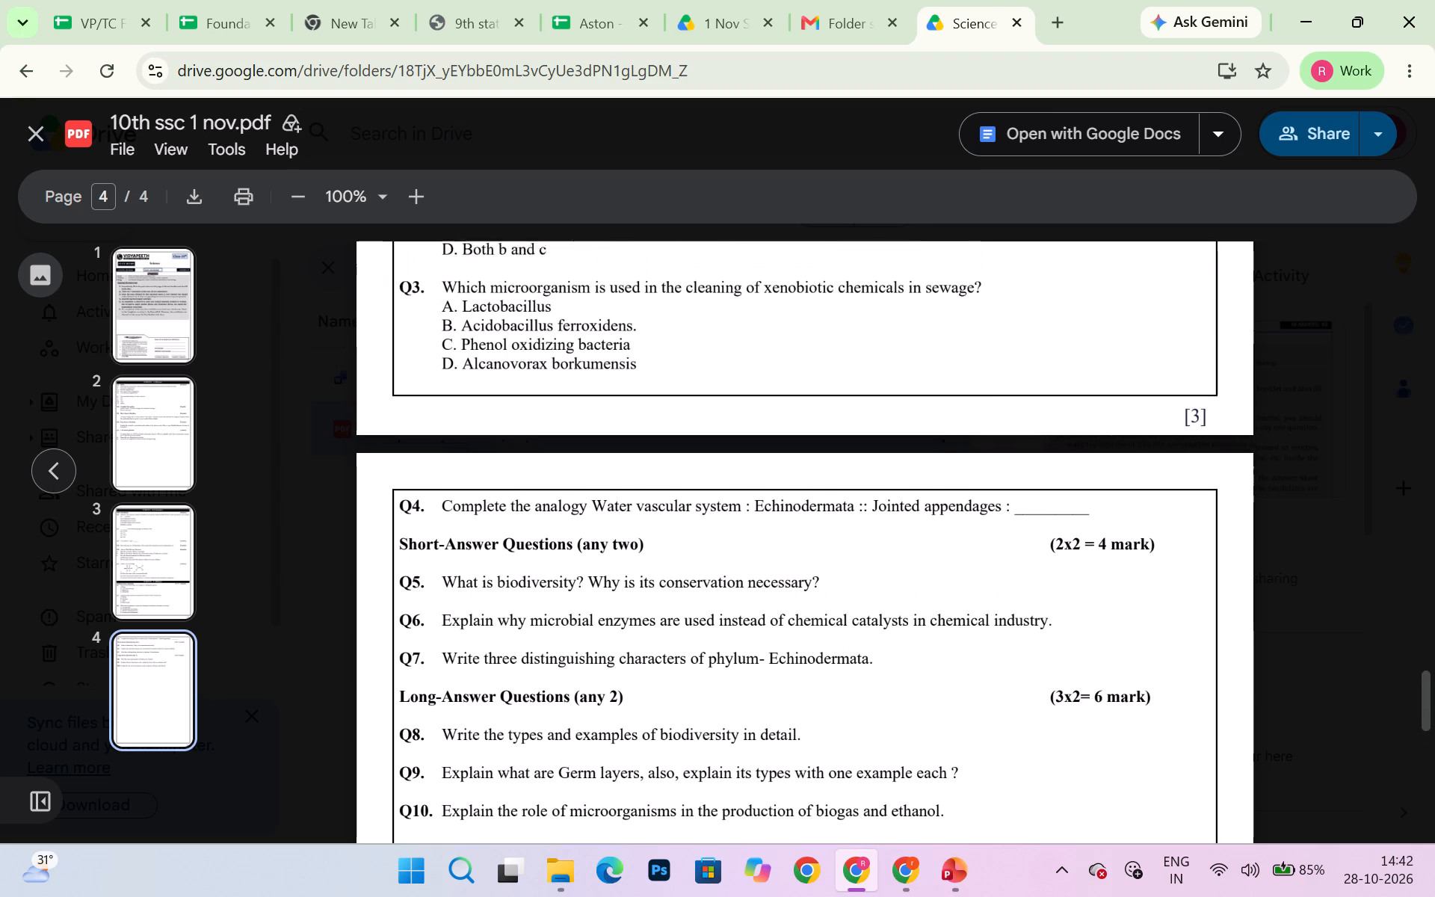
scroll(442, 705, "up", 4)
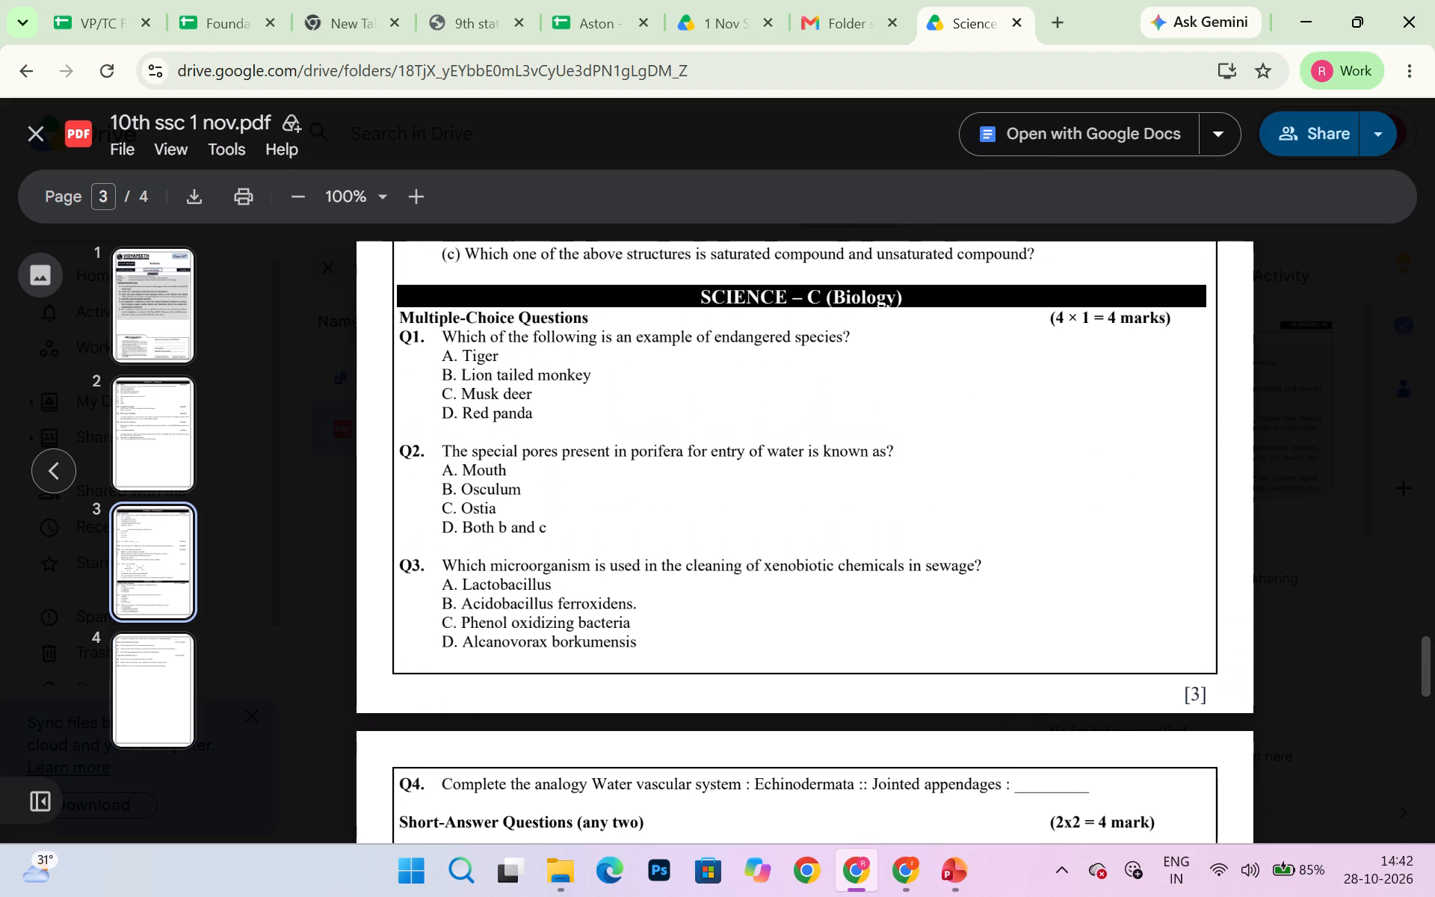
scroll(442, 705, "up", 2)
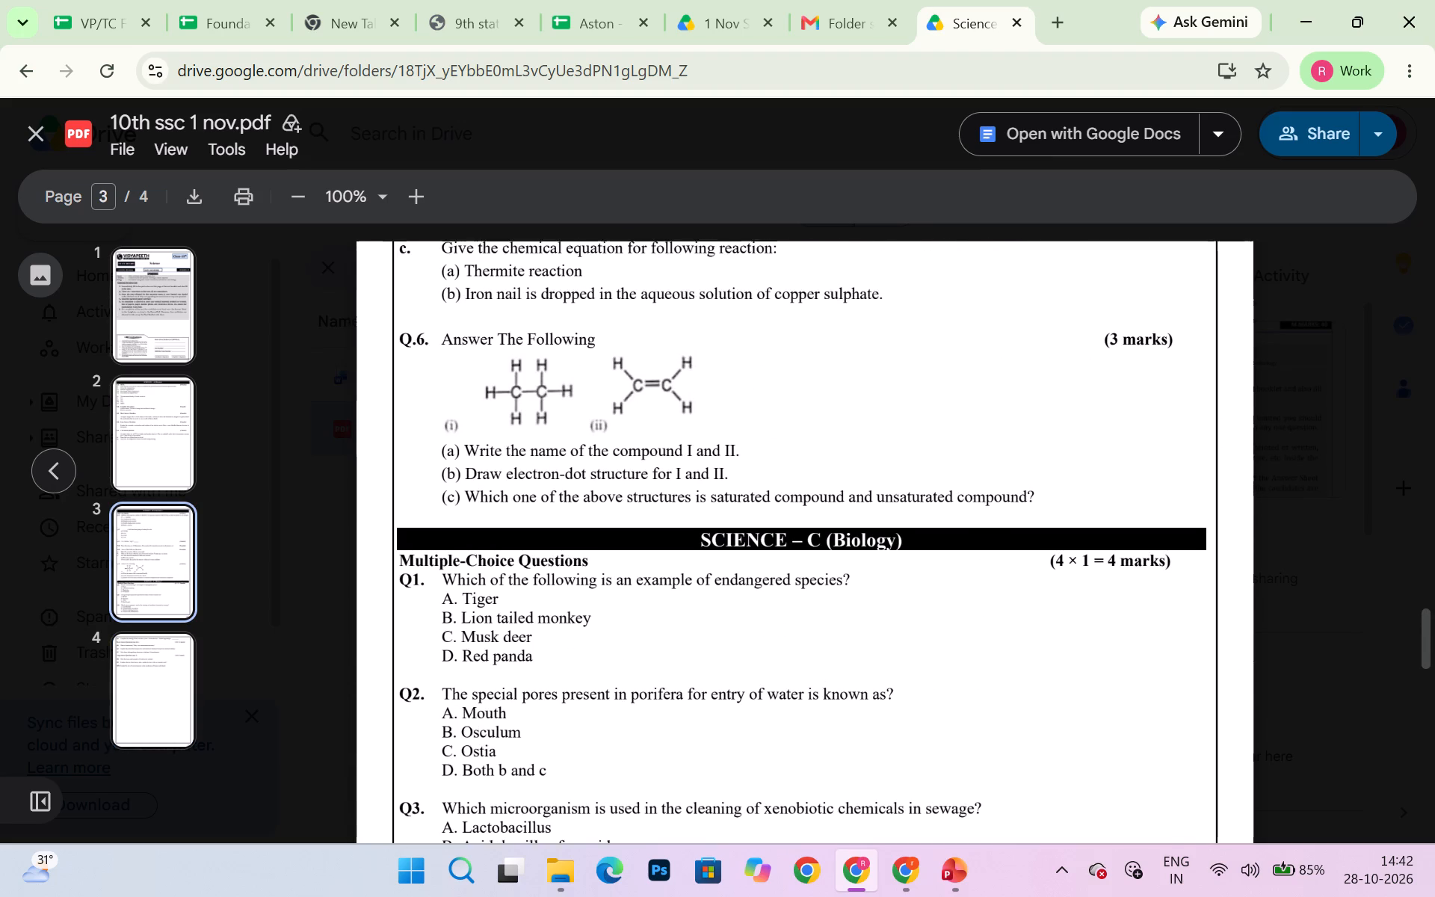
scroll(442, 705, "down", 2)
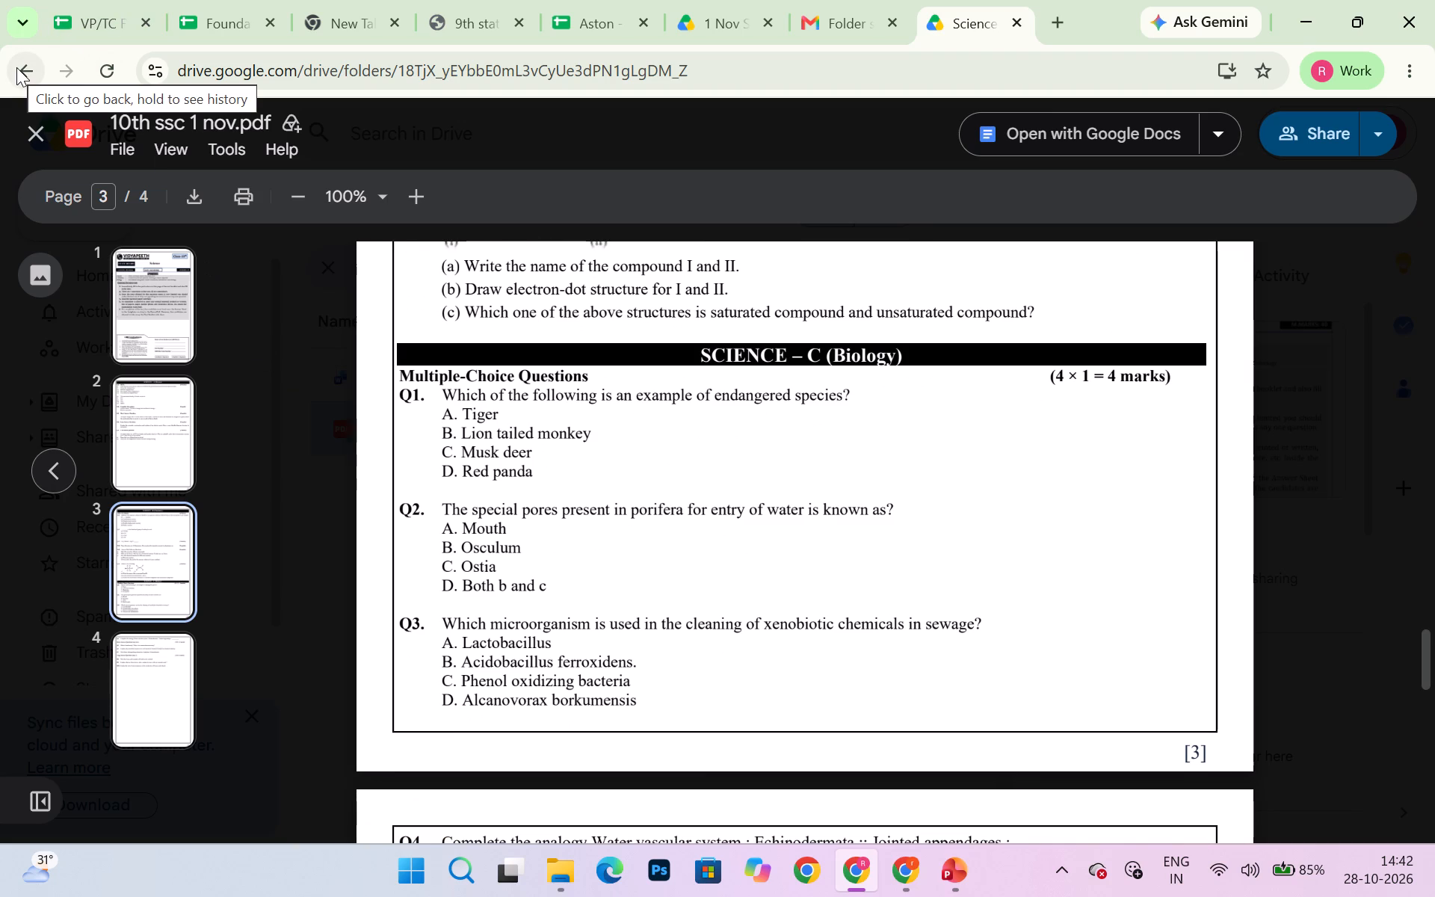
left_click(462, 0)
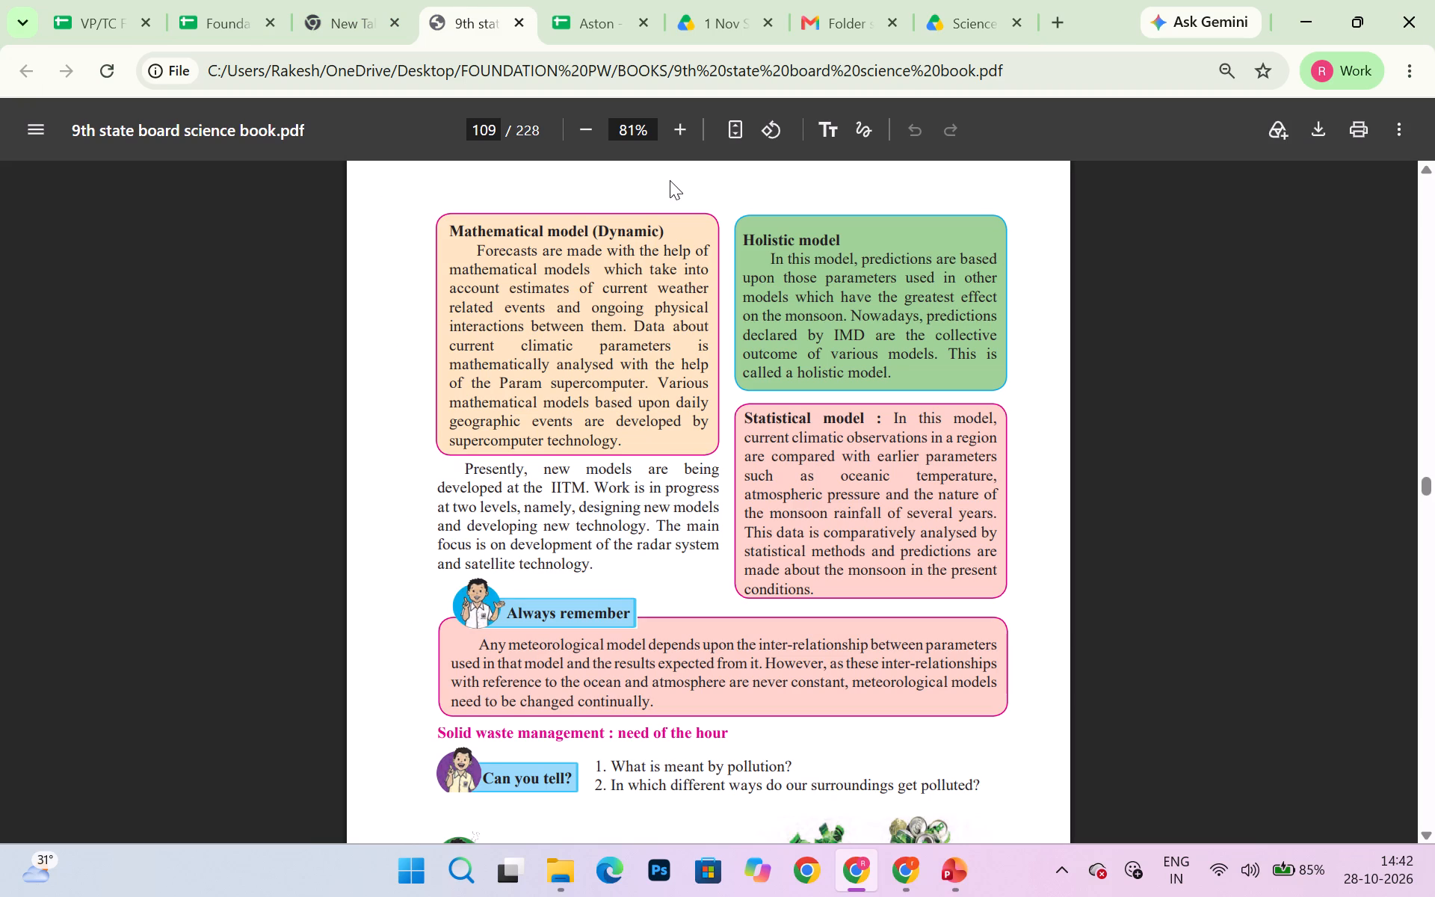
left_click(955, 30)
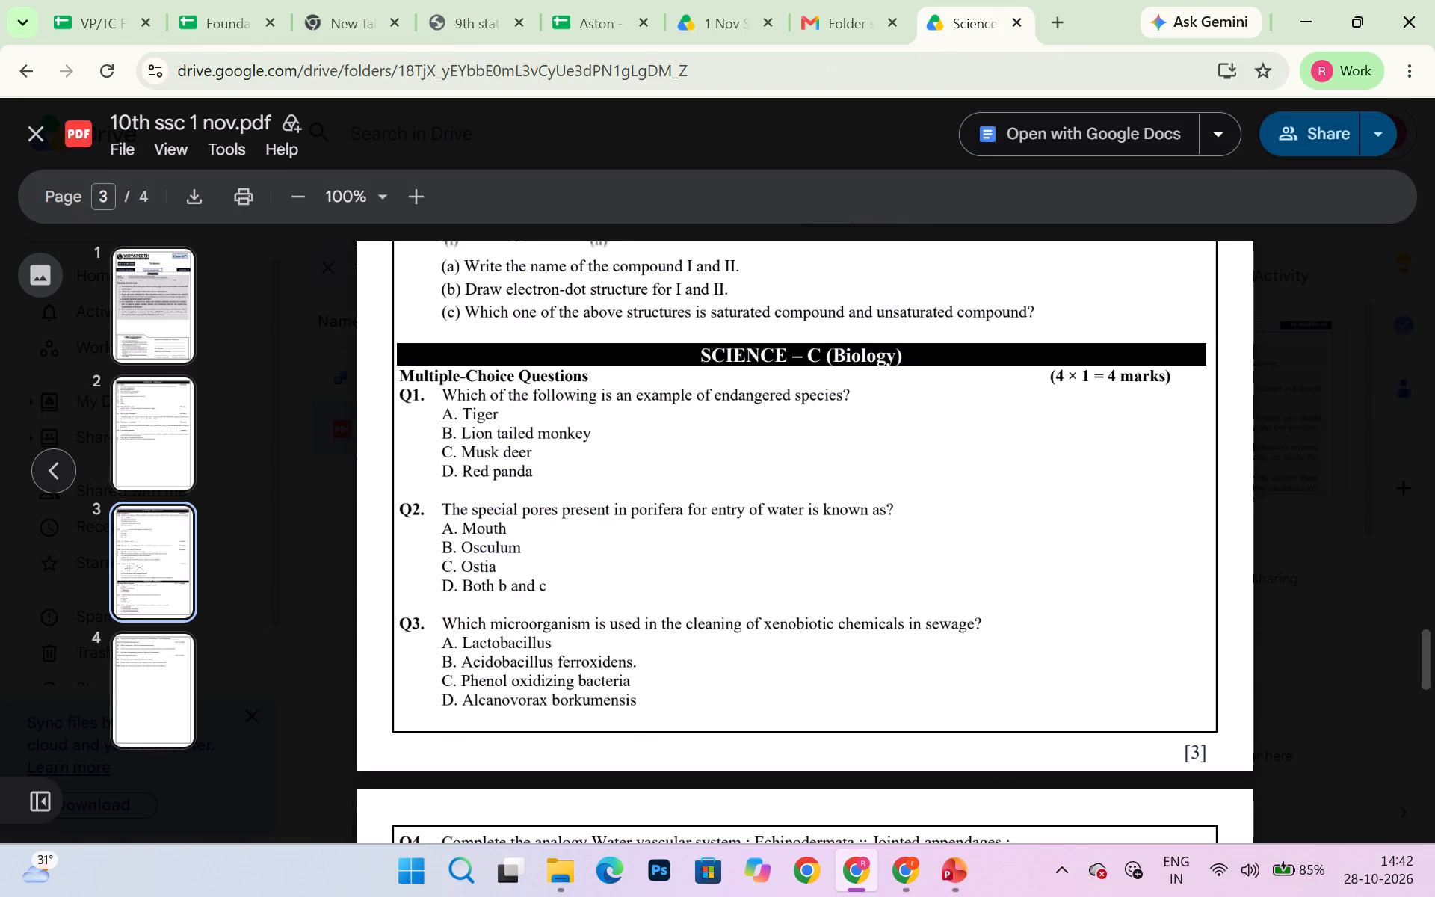
Close the preview of the Class 10 Science paper and deselect the file in the Science folder.
scroll(851, 523, "up", 19)
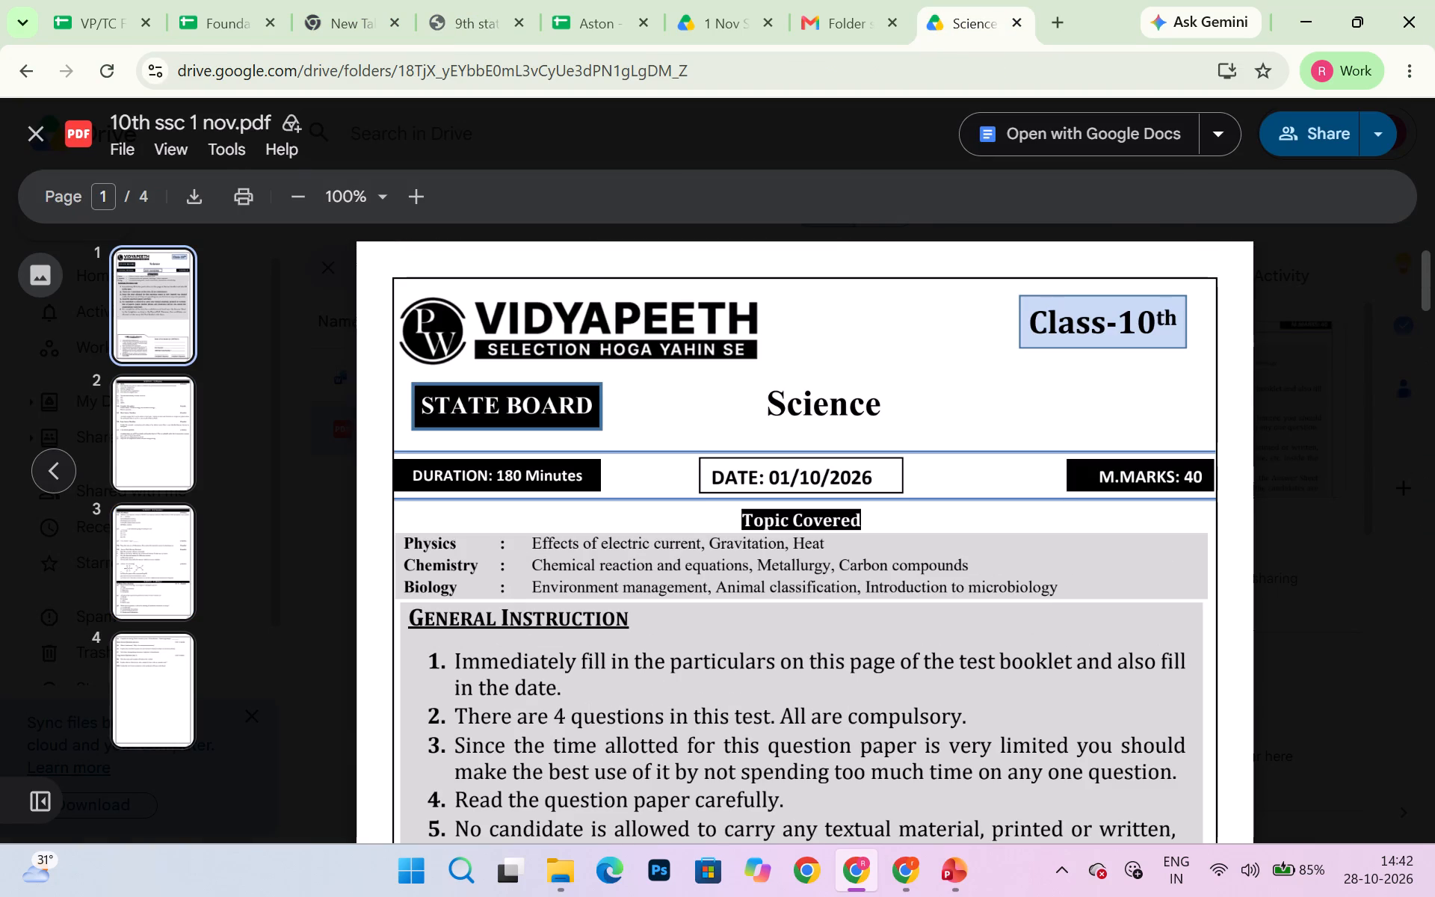
left_click(42, 123)
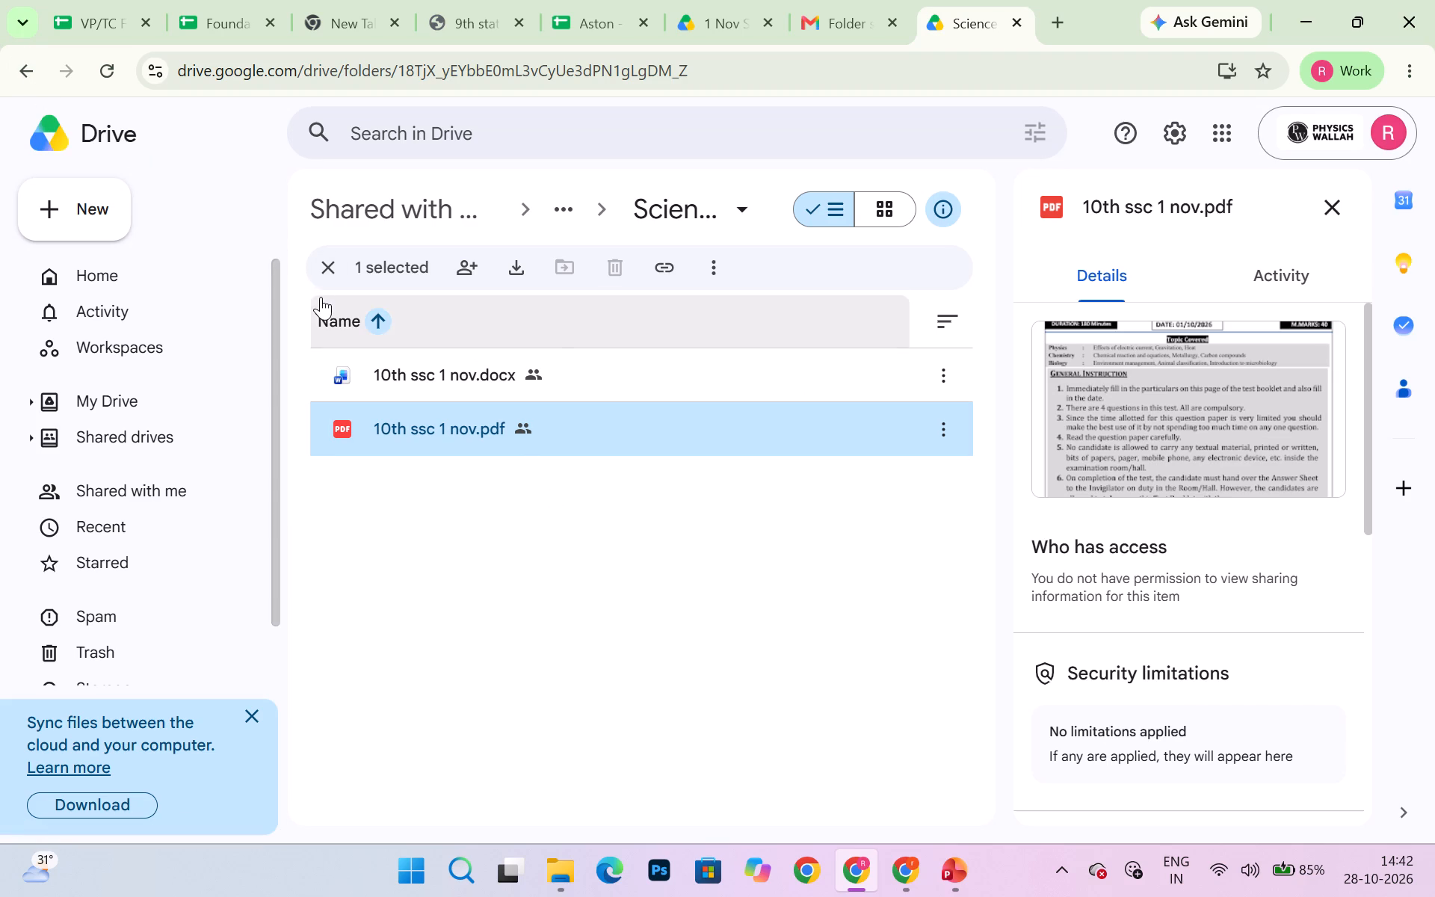
left_click(327, 269)
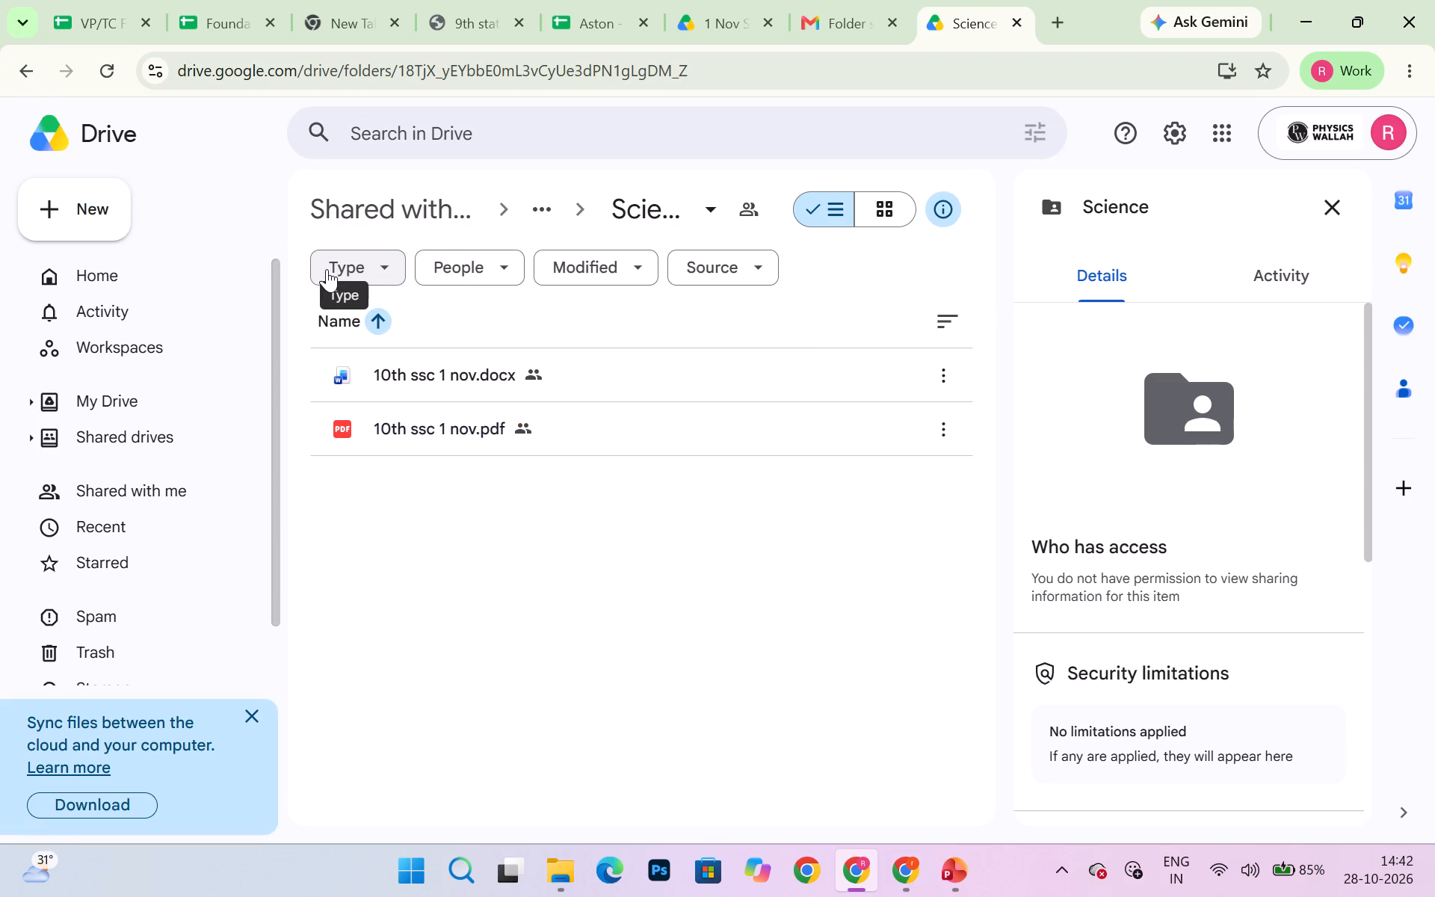
Return to the 1 Nov Sub Papers folder and check the contents of the SST folder inside the 9th folder.
left_click(18, 62)
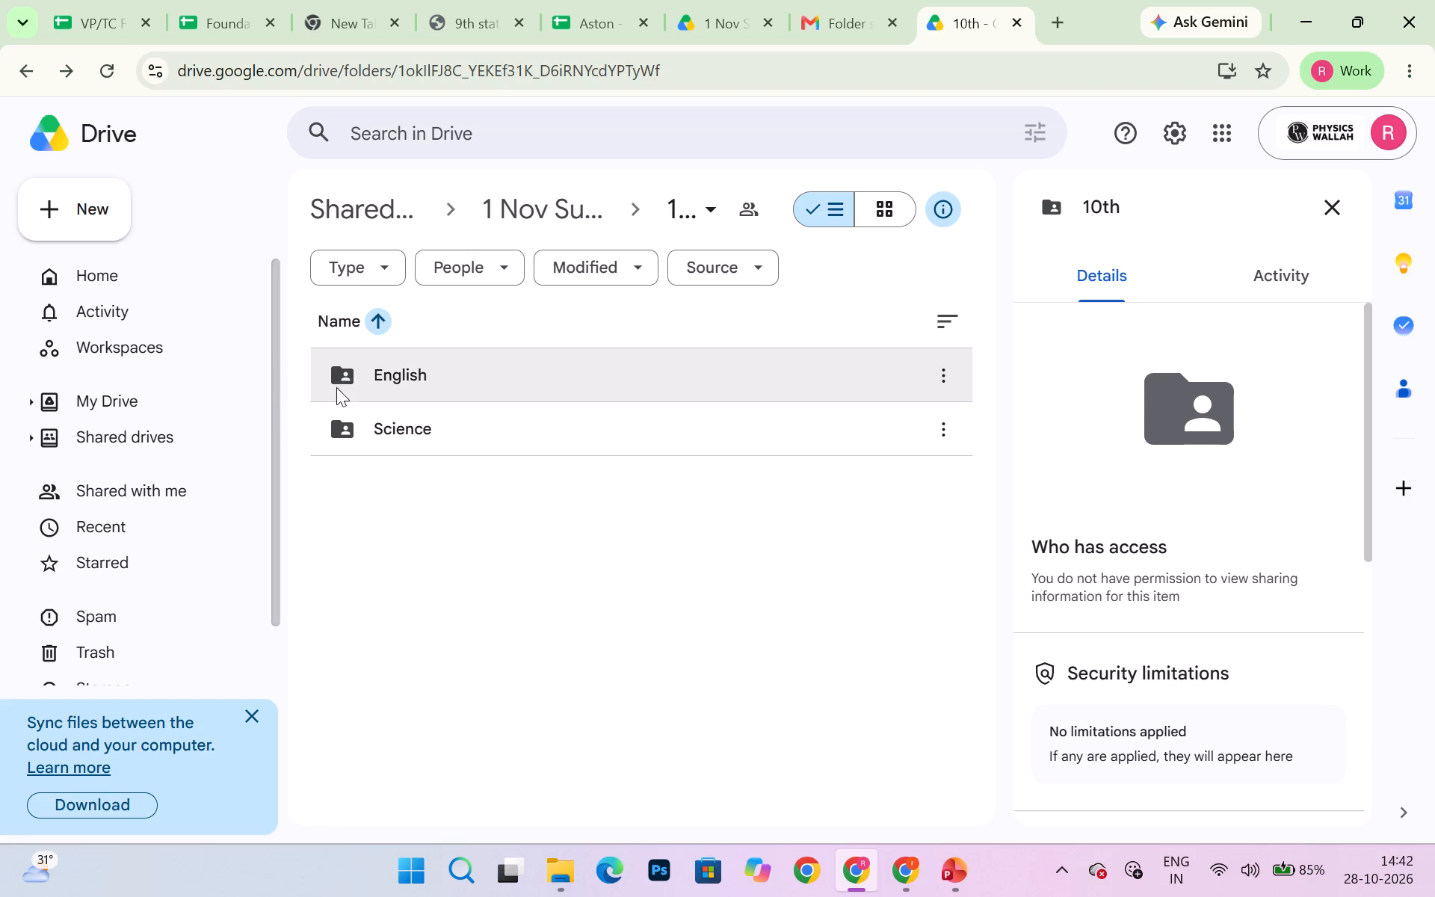
left_click(25, 81)
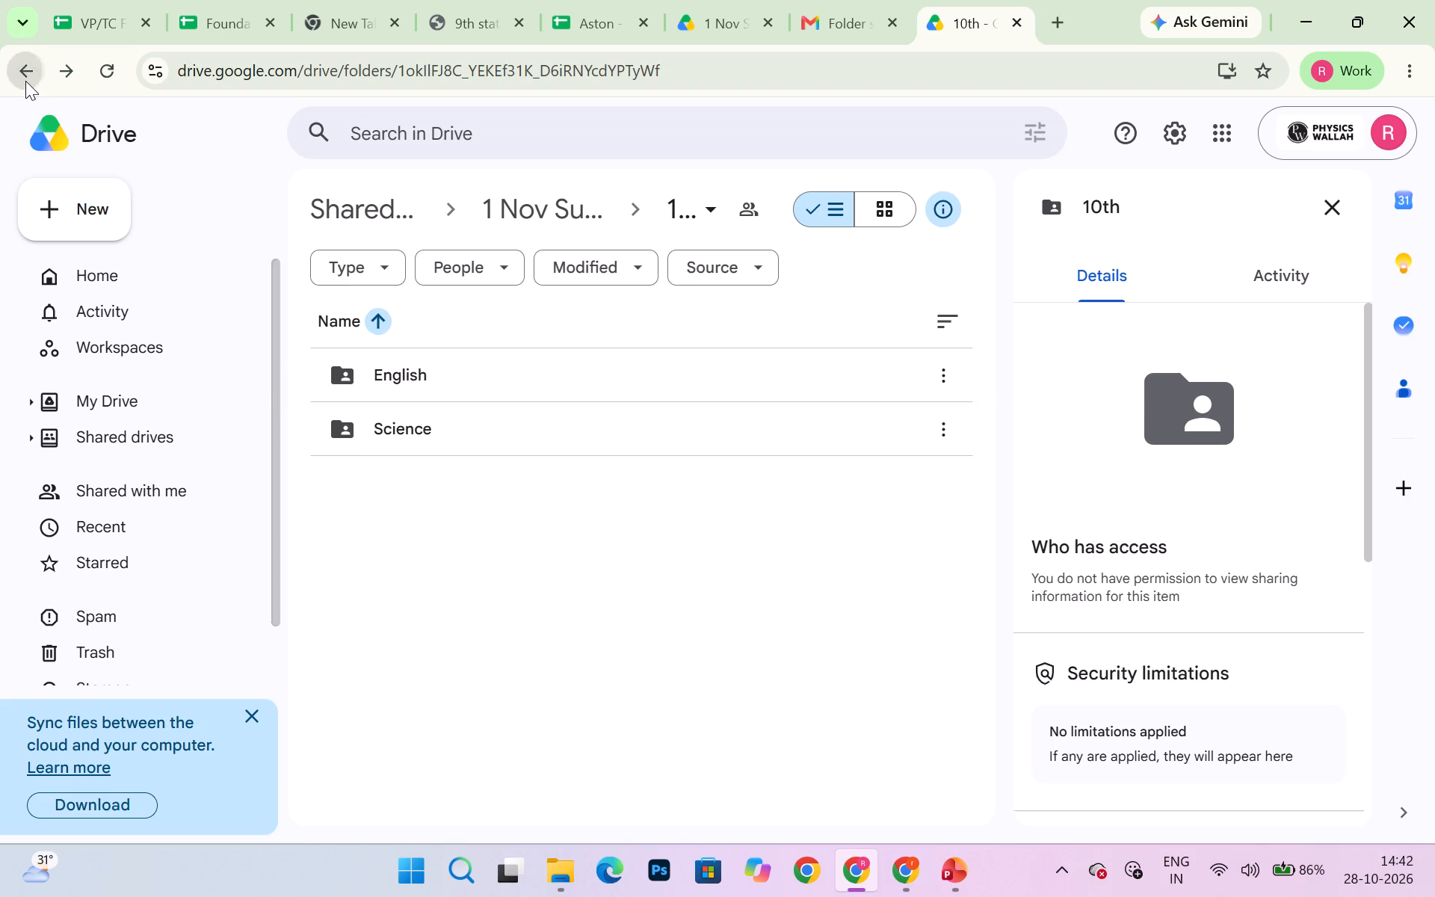
double_click(439, 433)
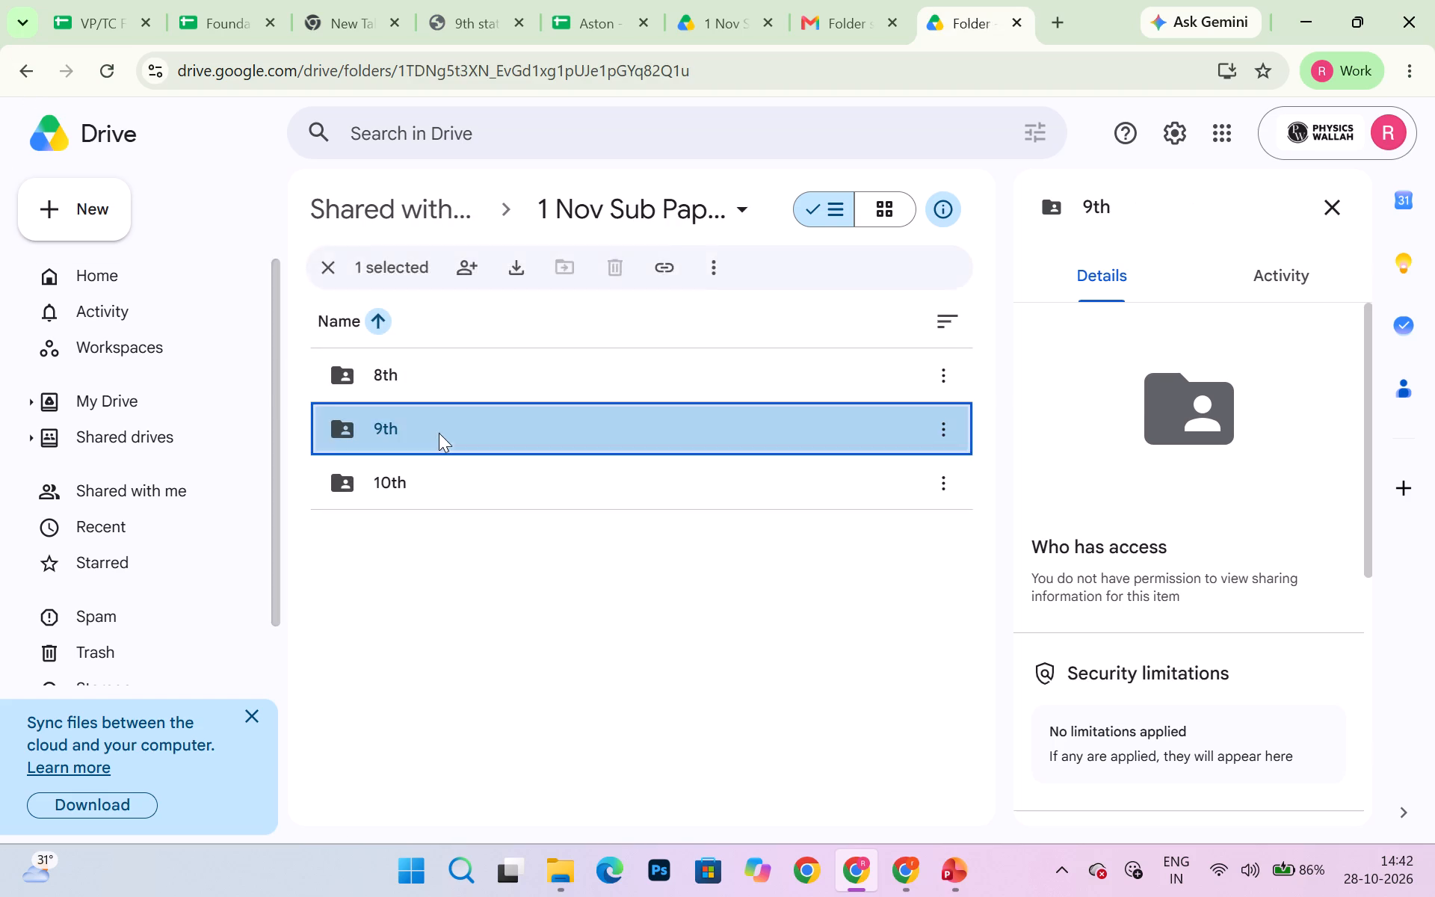
double_click(420, 433)
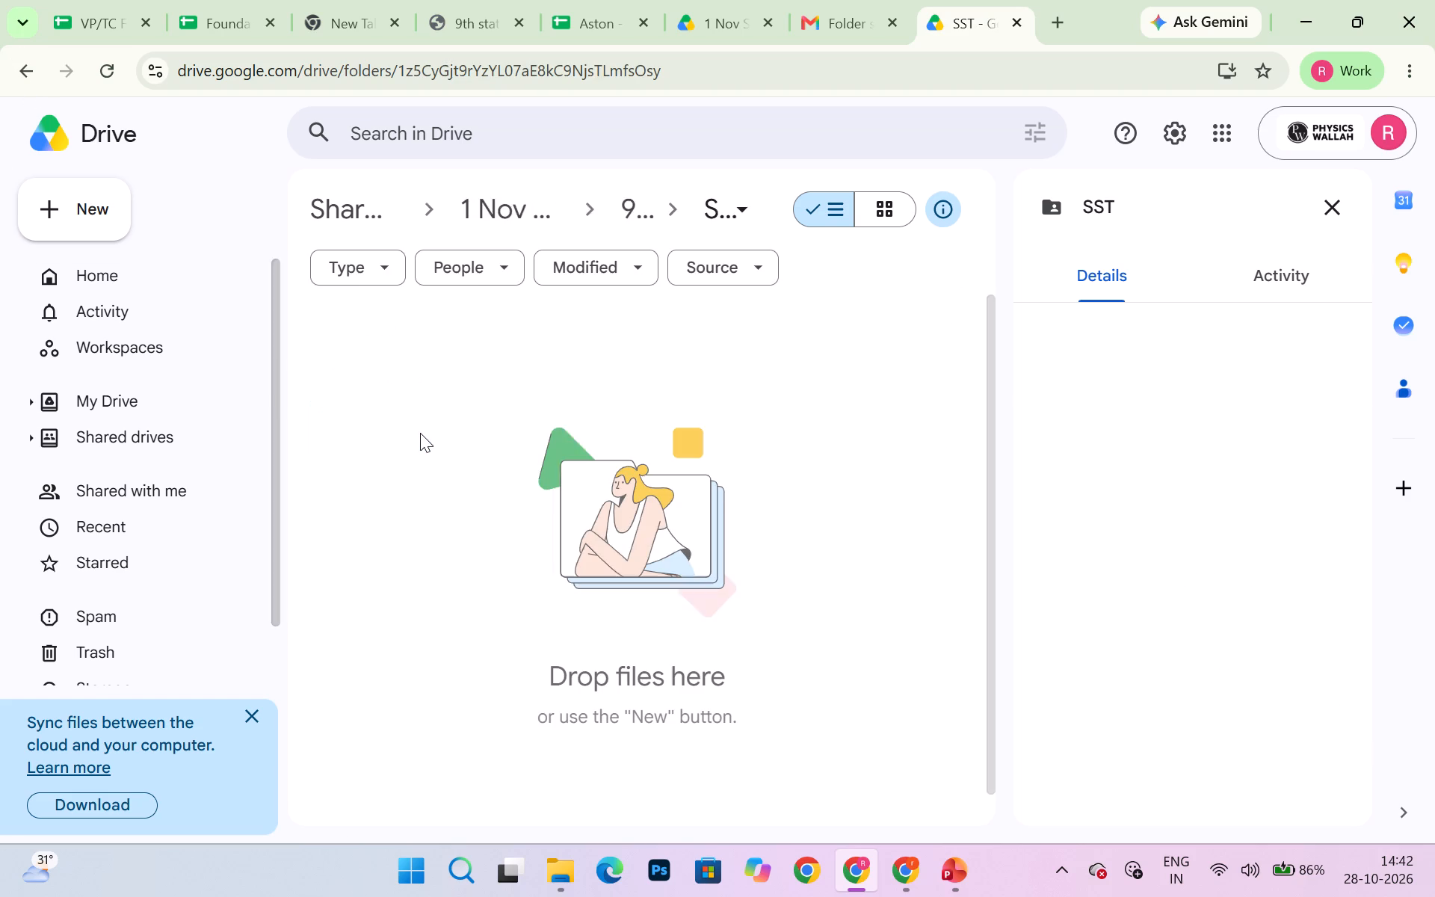
scroll(420, 433, "down", 3)
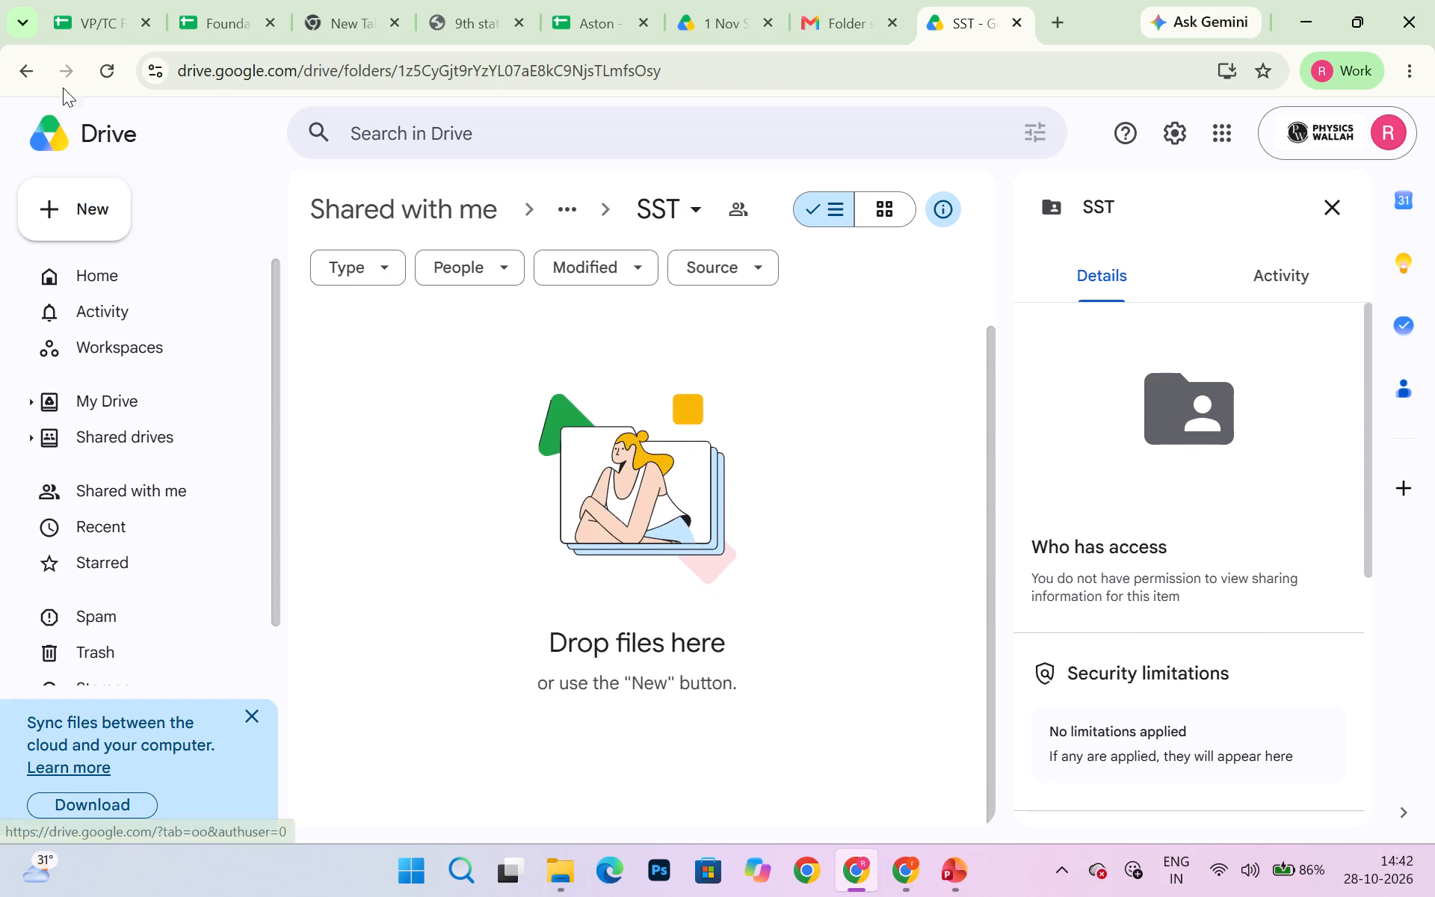
Open the 9th State Board PDF from the 9th folder's Maths folder and skim the Mathematics paper through its last page.
left_click(28, 67)
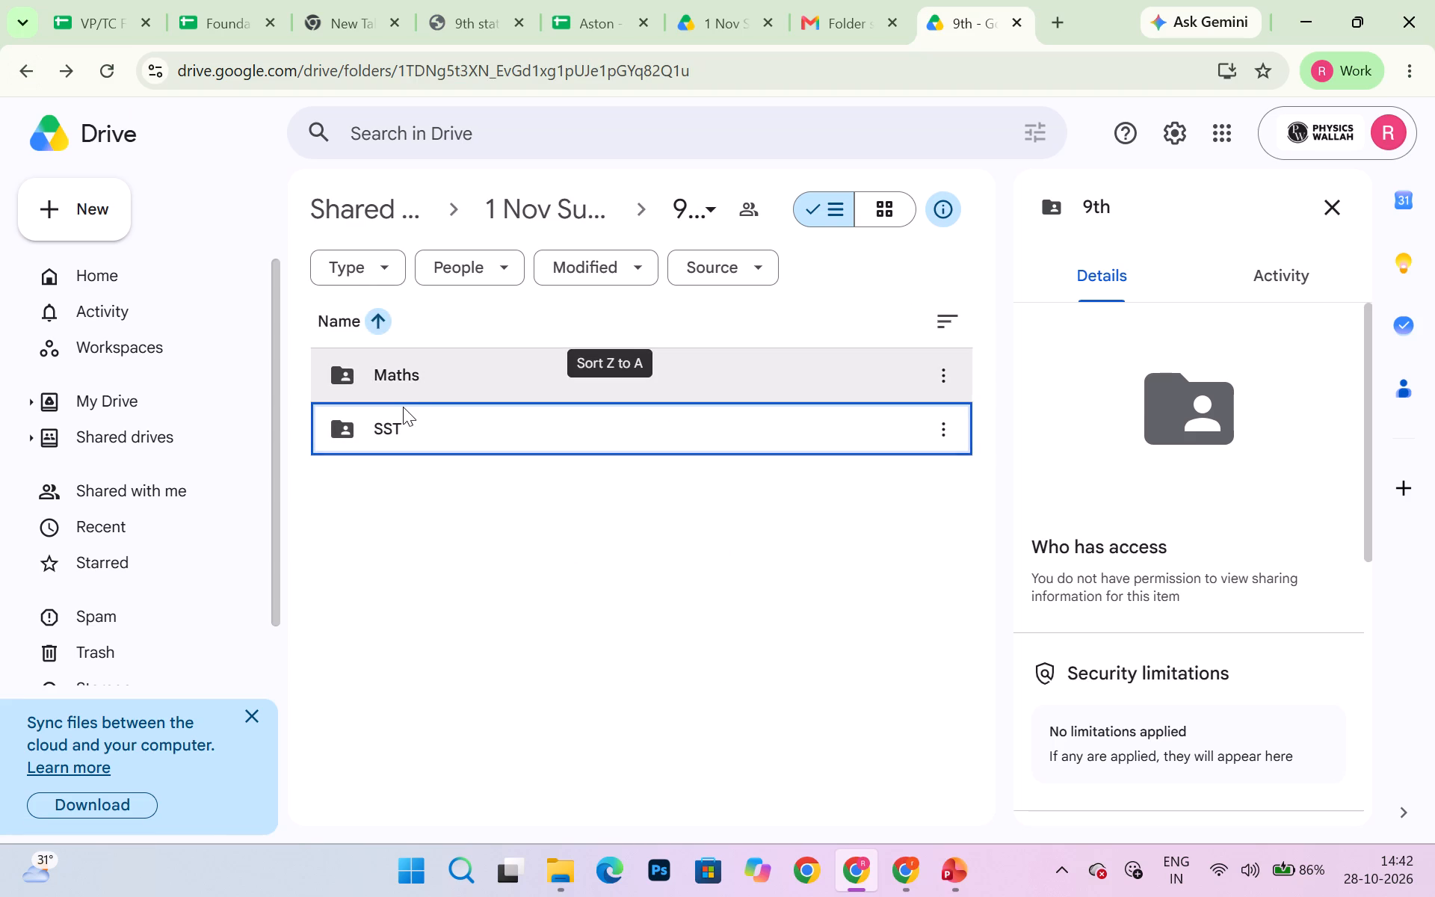
double_click(472, 374)
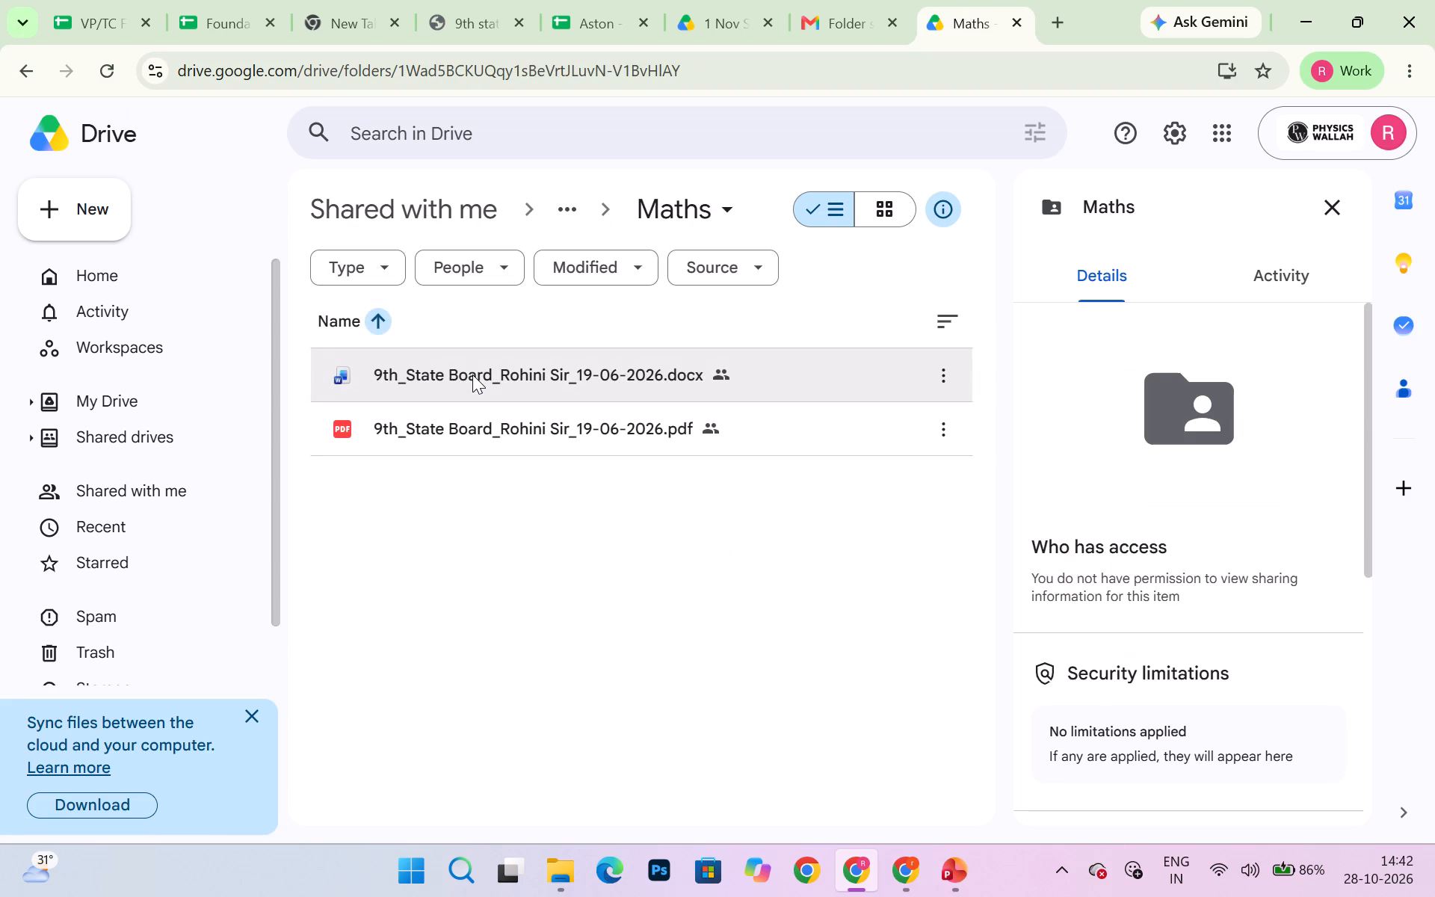
double_click(452, 430)
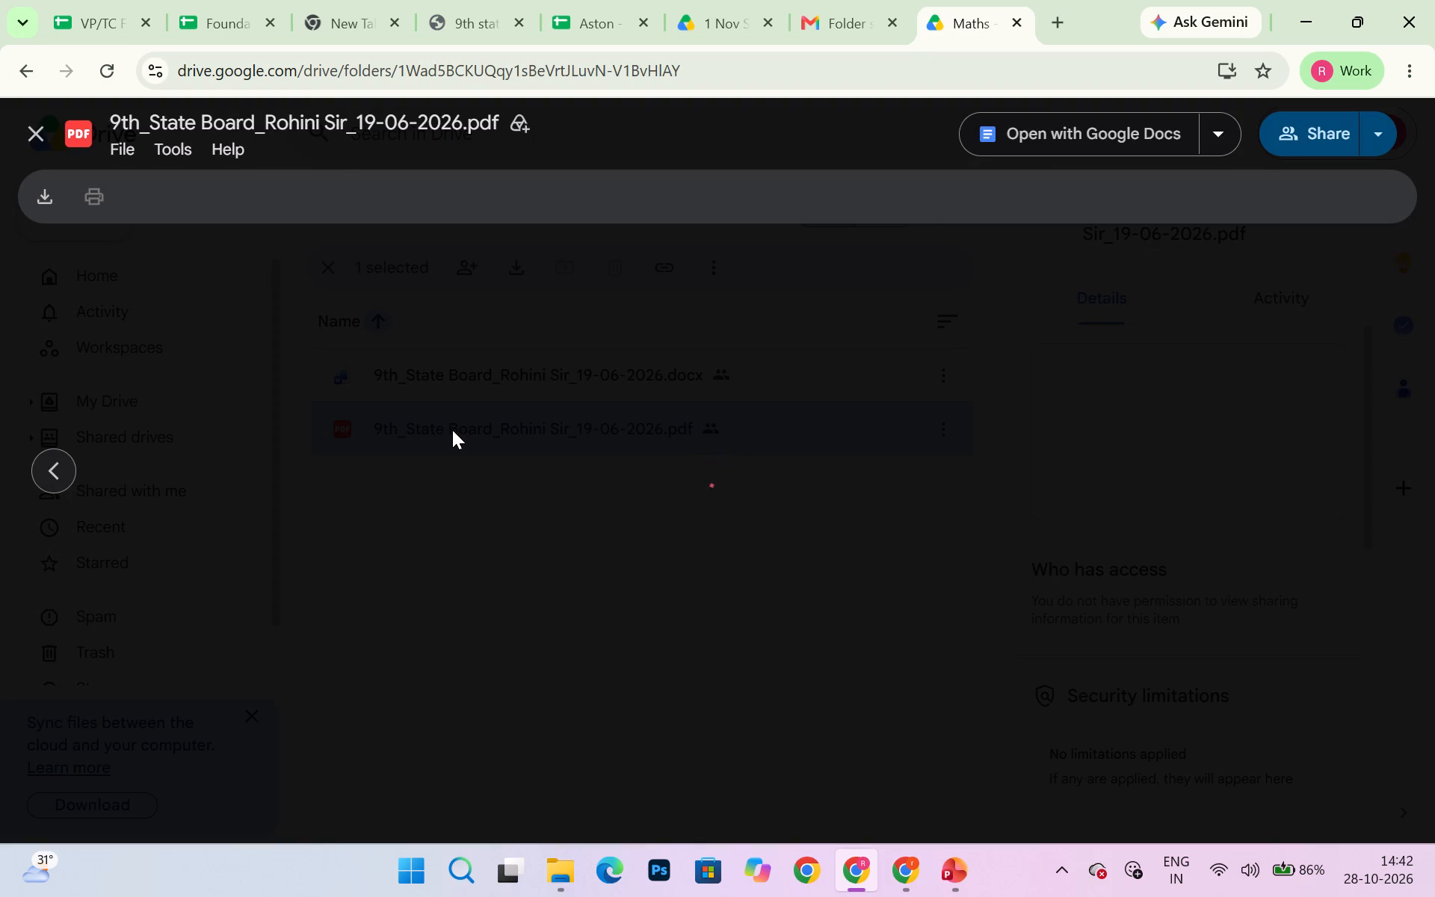
scroll(452, 430, "down", 1)
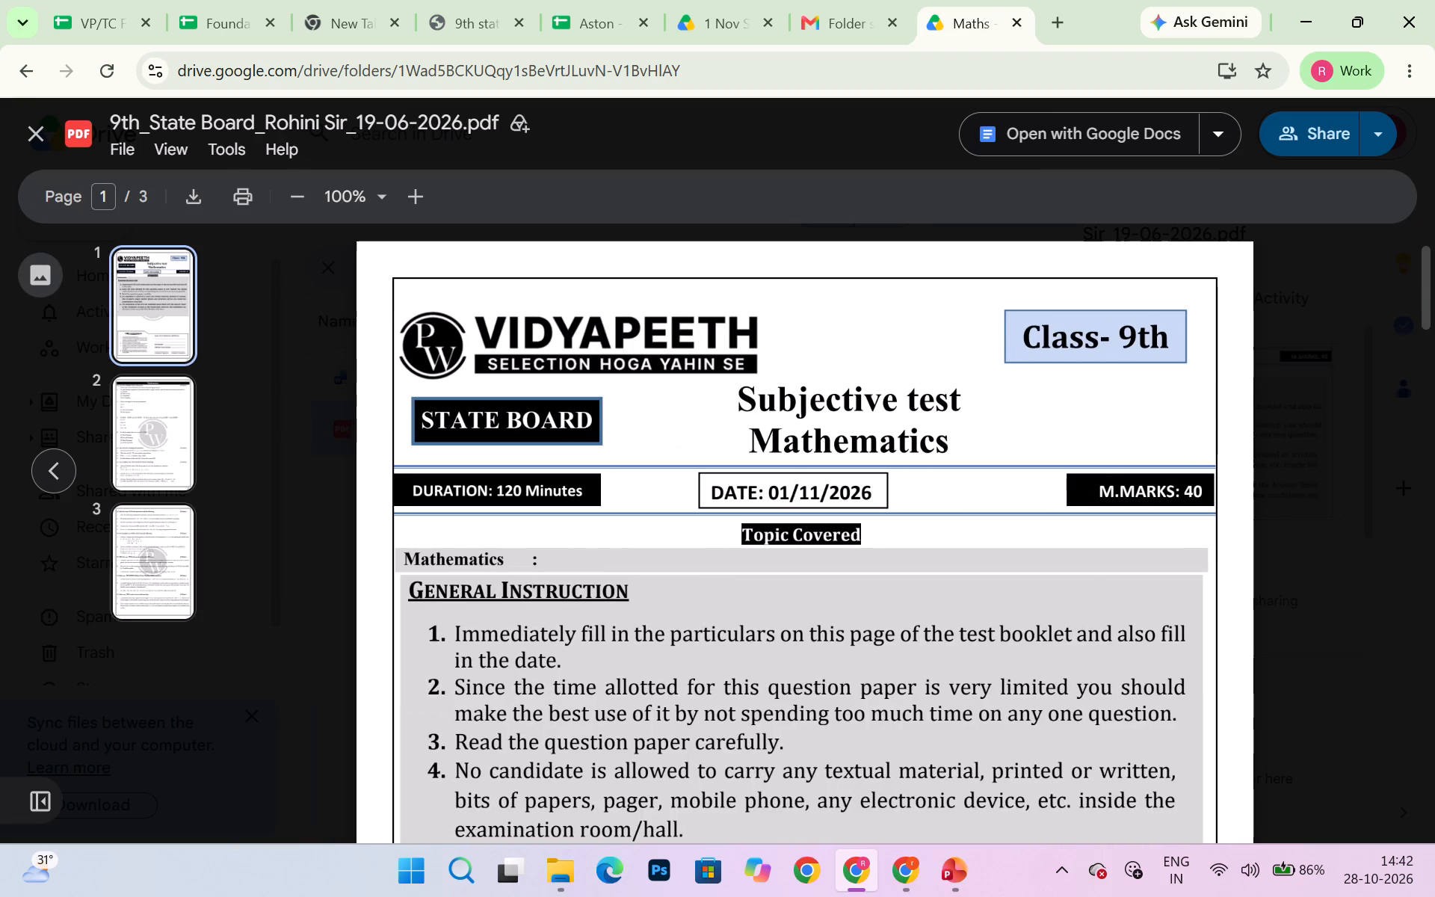
scroll(452, 430, "down", 10)
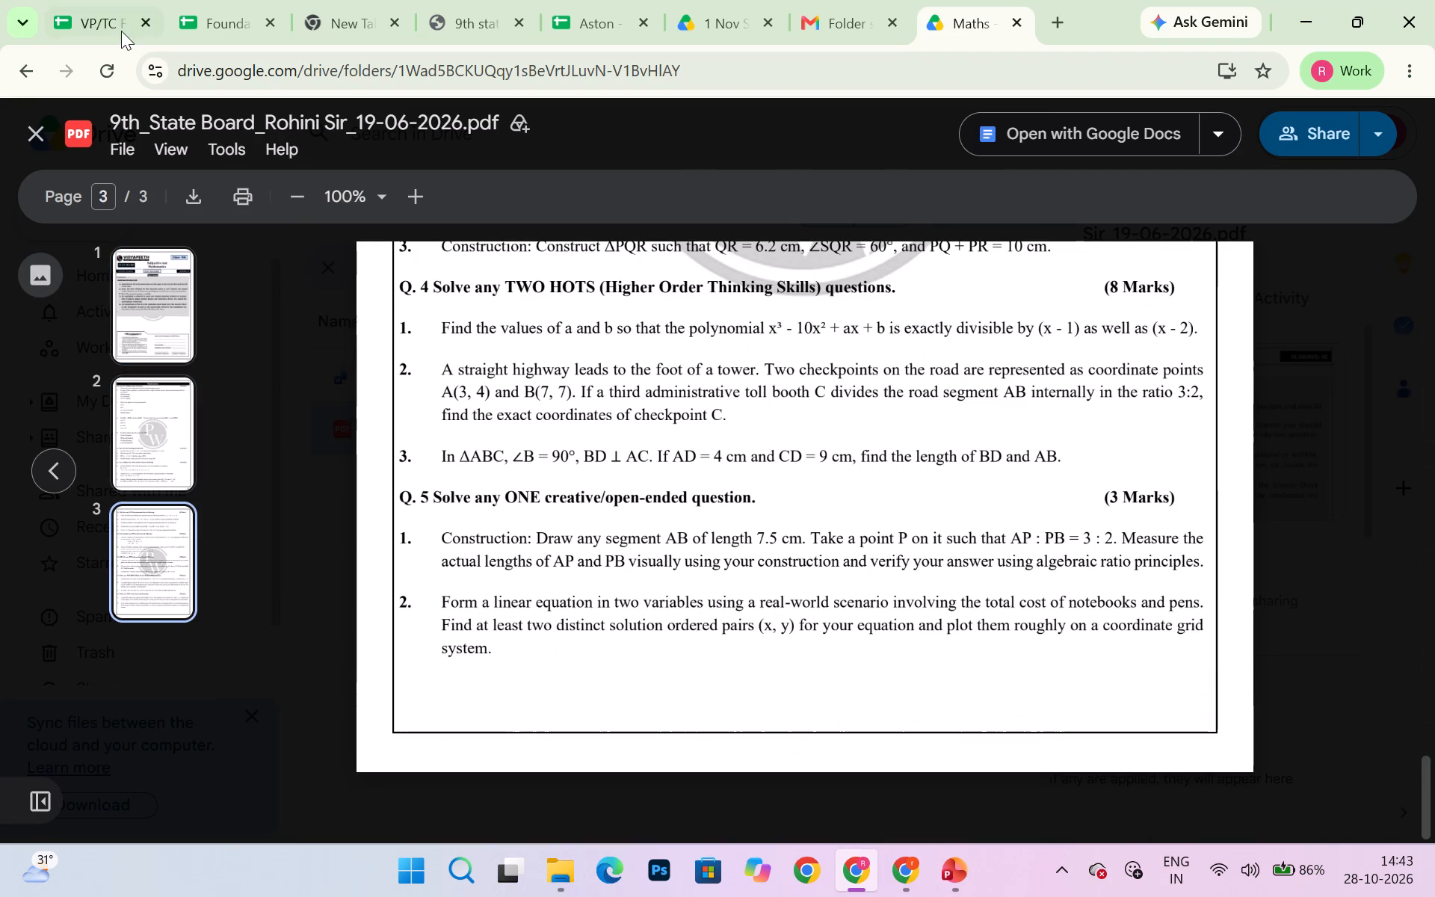
Close the preview of the Class 9 Mathematics paper and return to the 1 Nov Sub Papers folder.
left_click(25, 67)
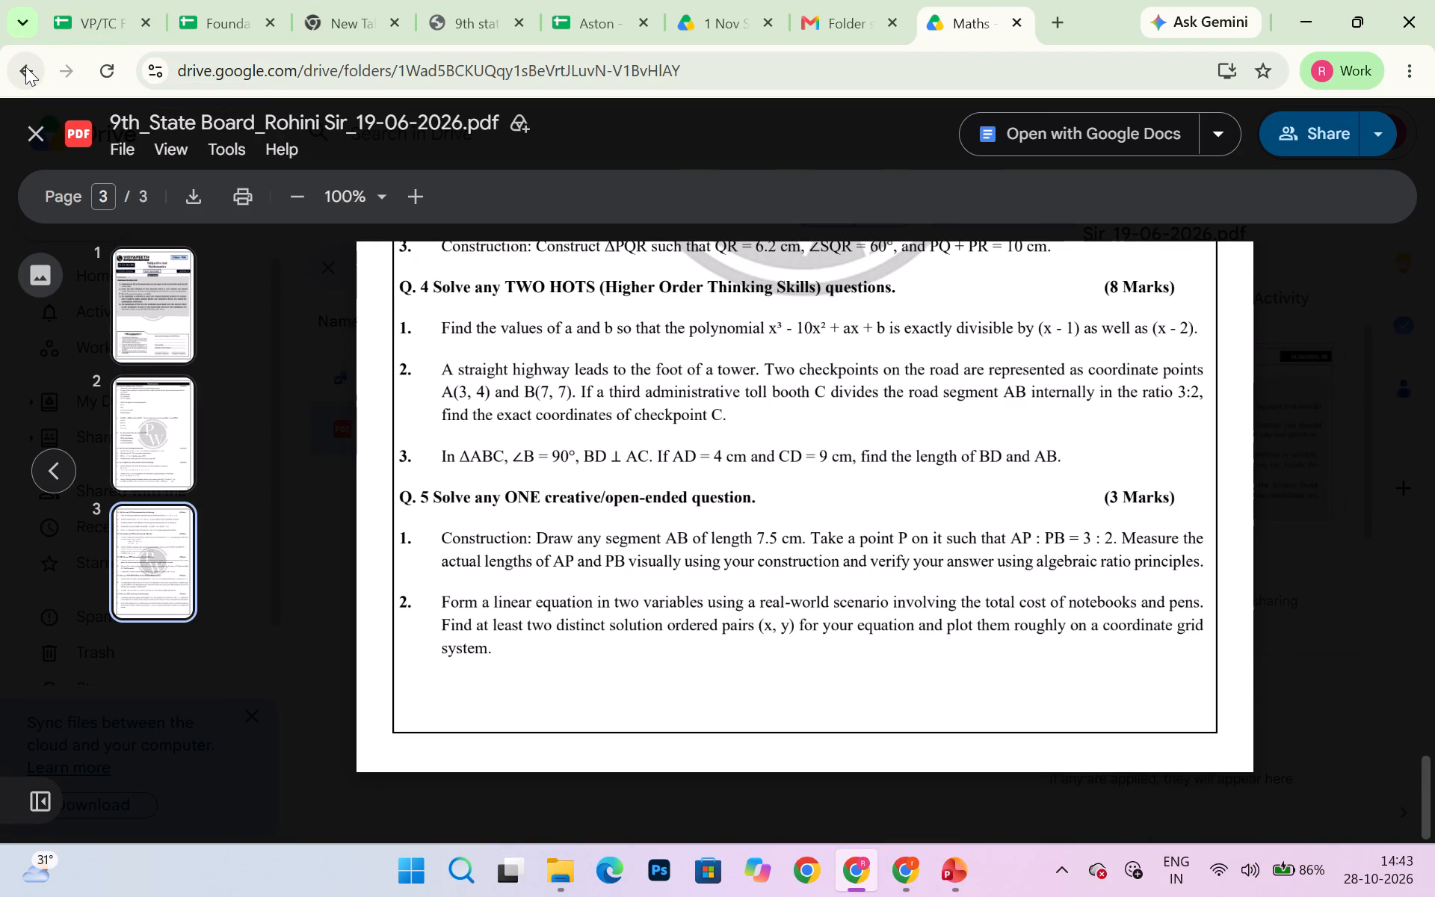
left_click(33, 117)
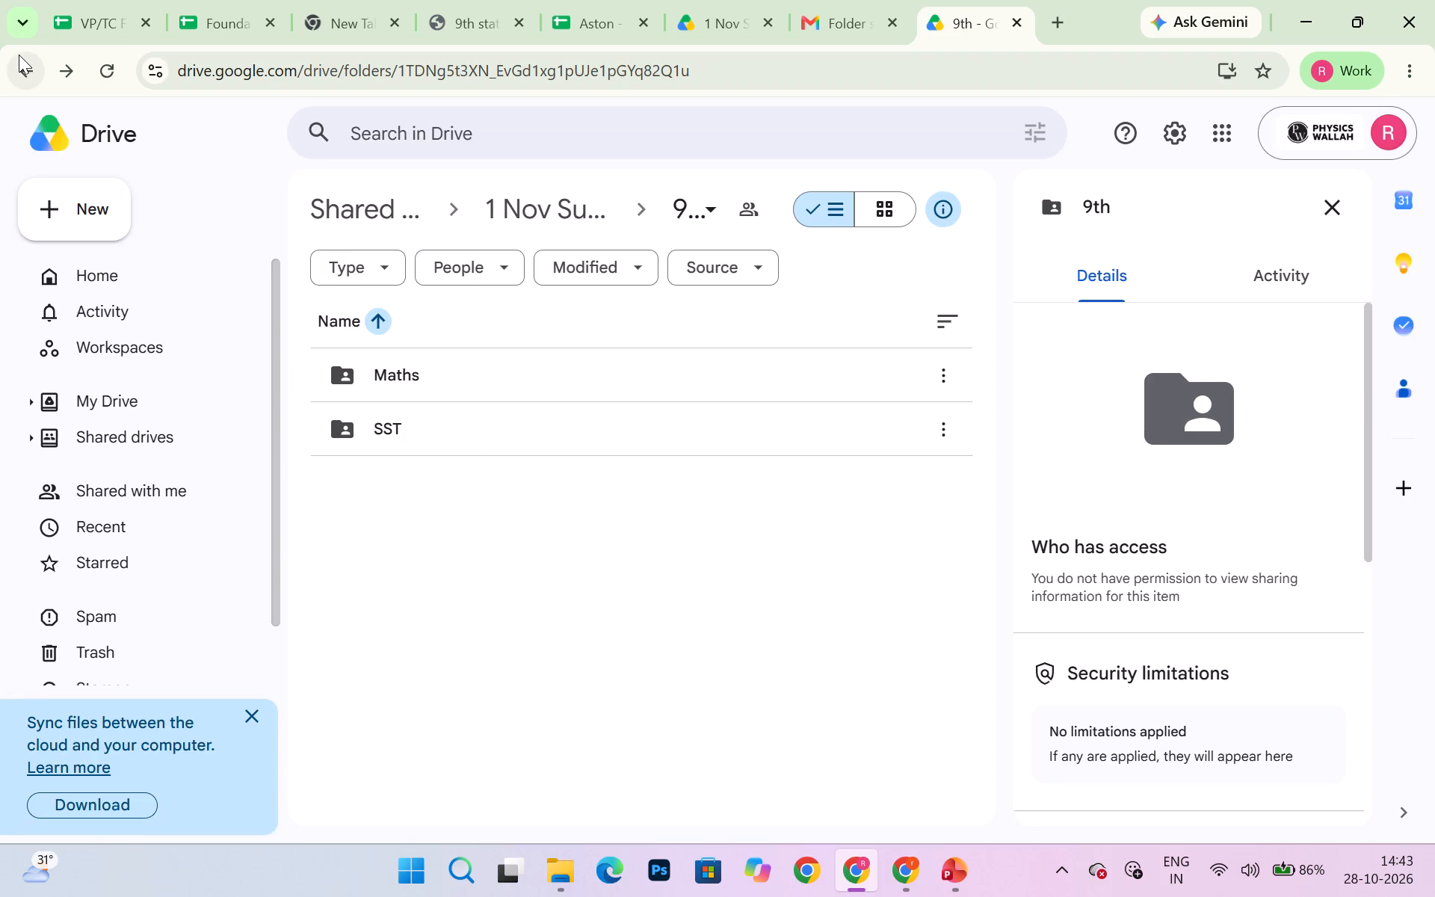
left_click(19, 55)
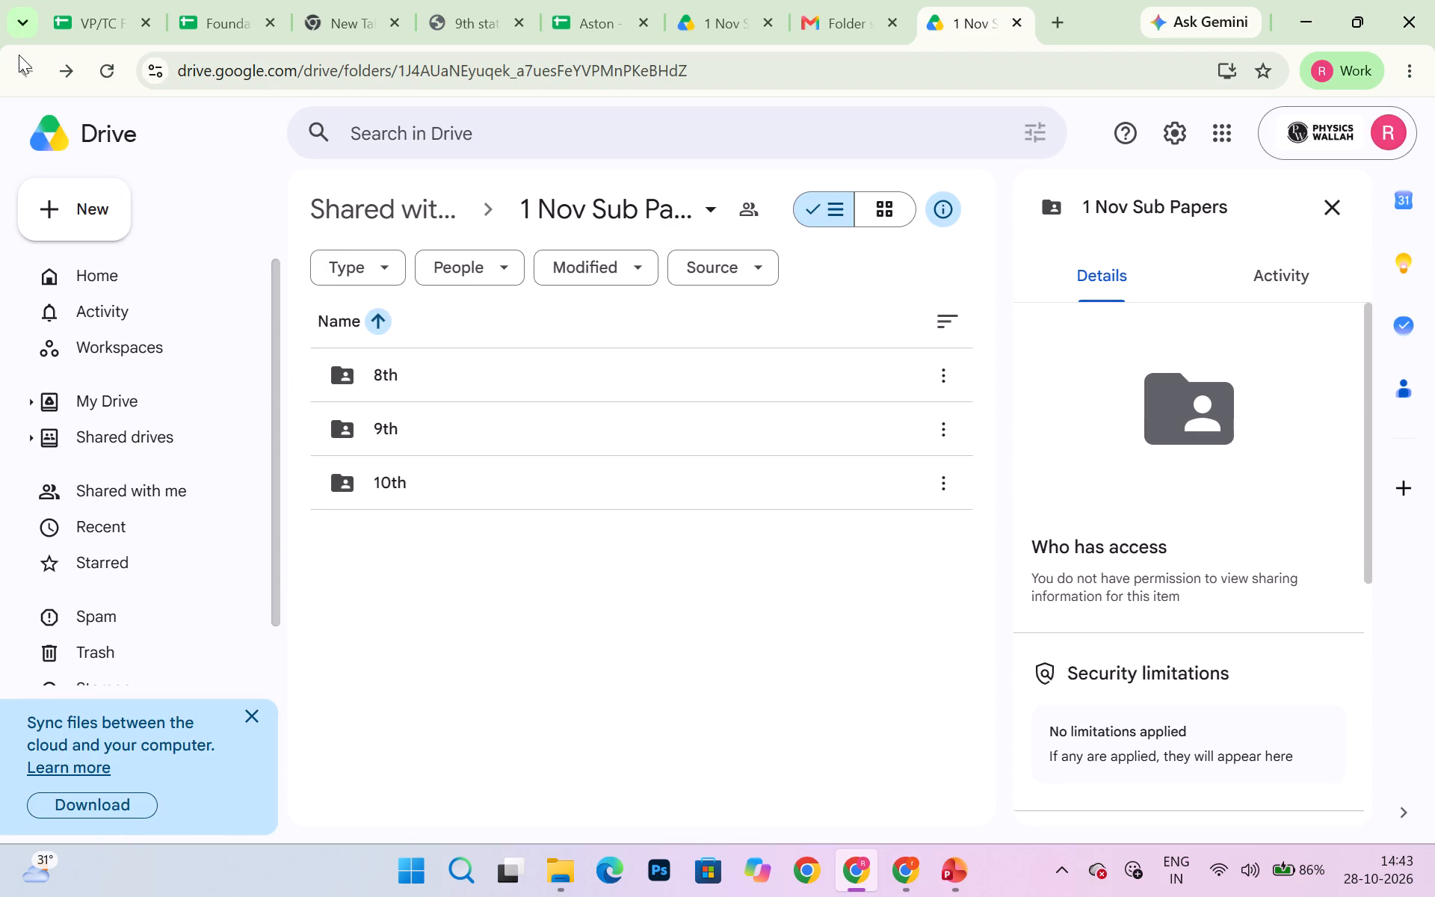
Switch to the ChatGPT browser window with the labelled fish fins image.
left_click(904, 872)
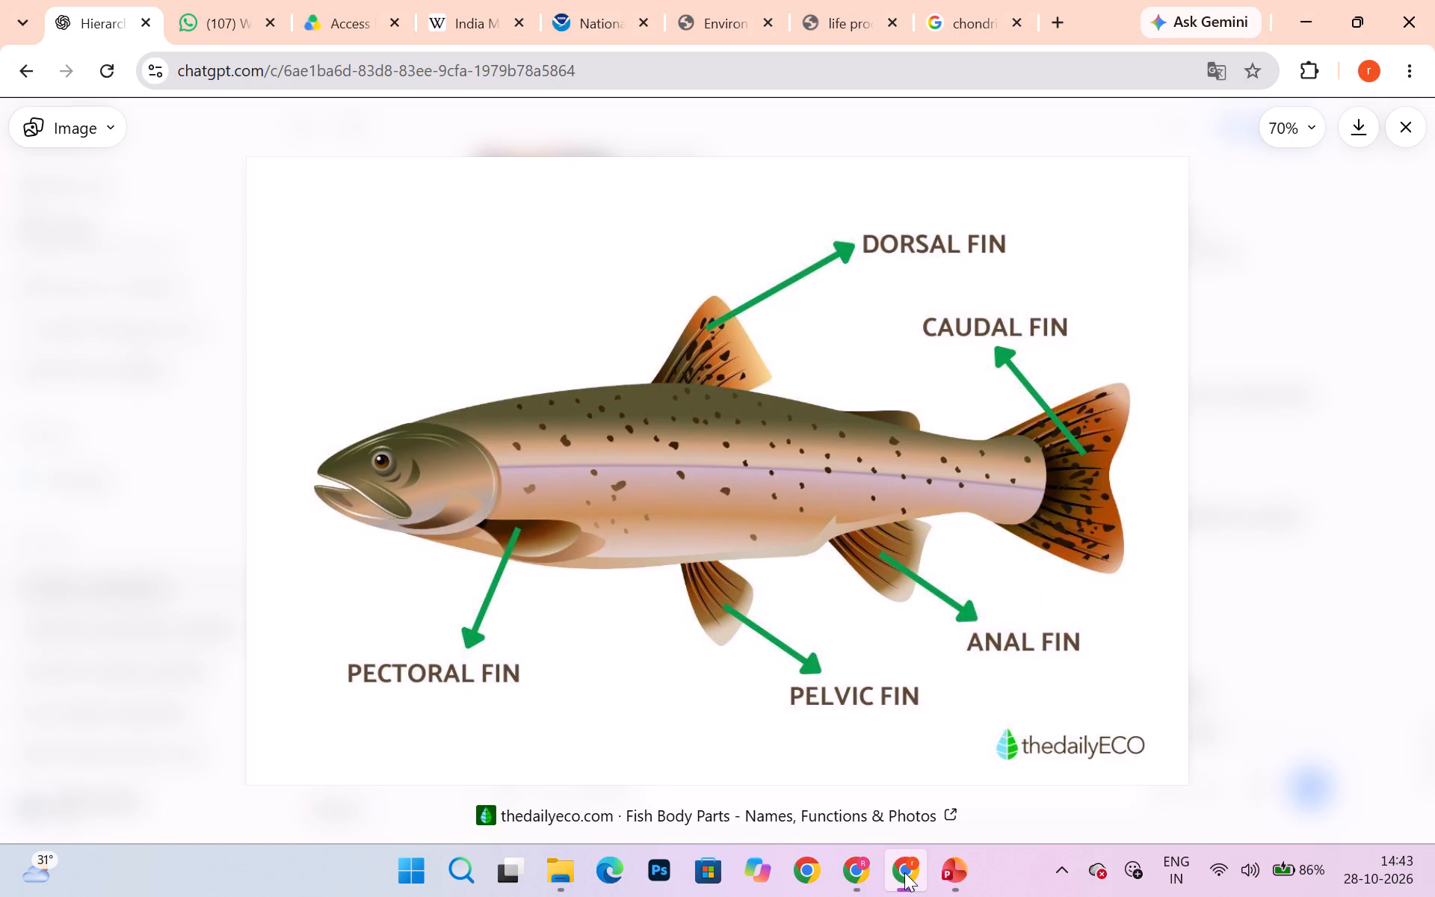
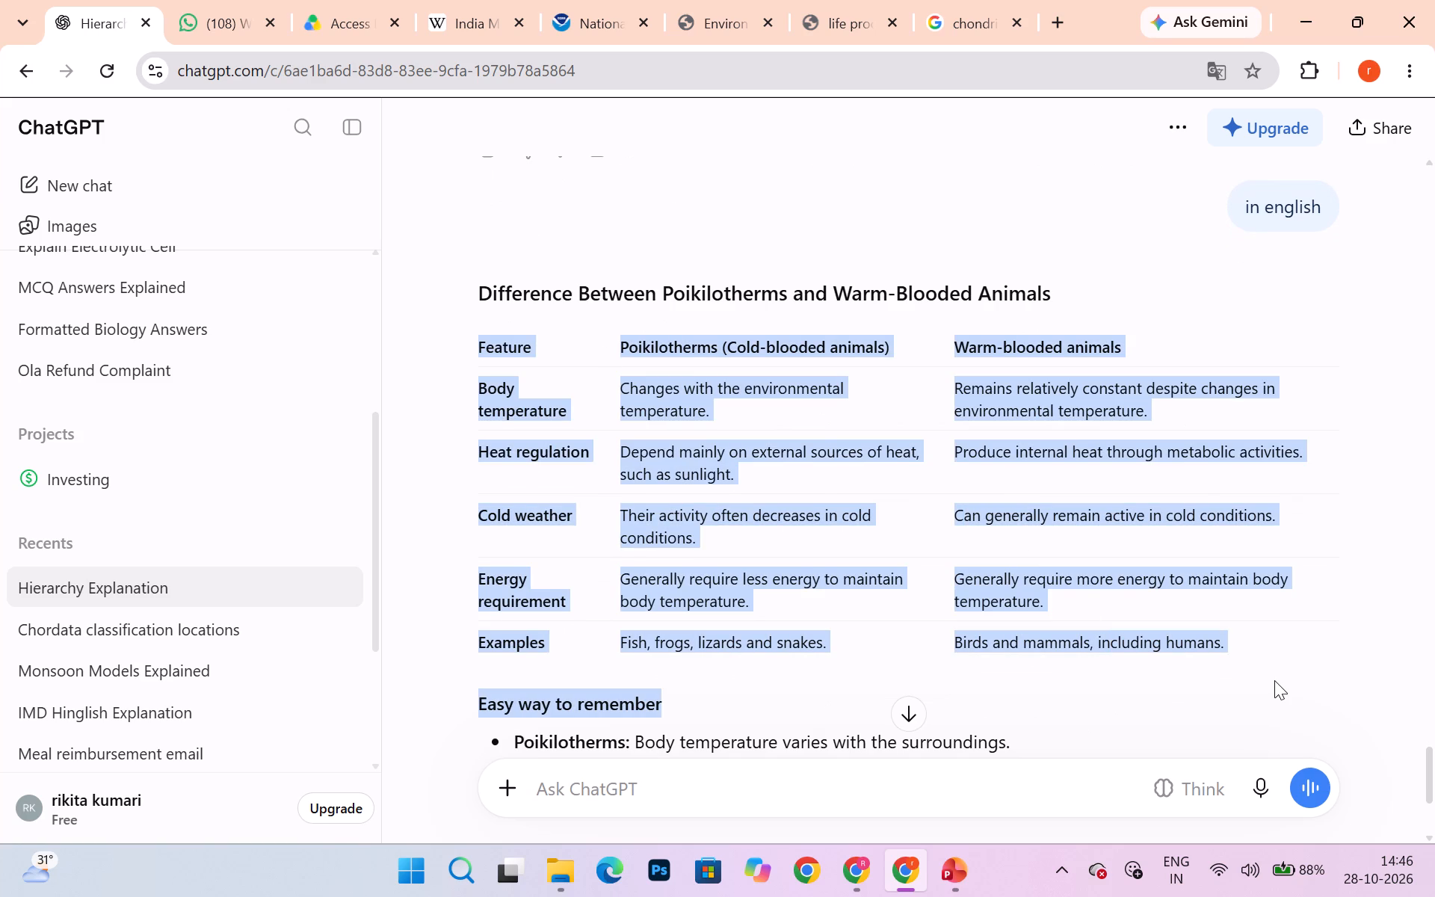
scroll(1274, 680, "down", 1)
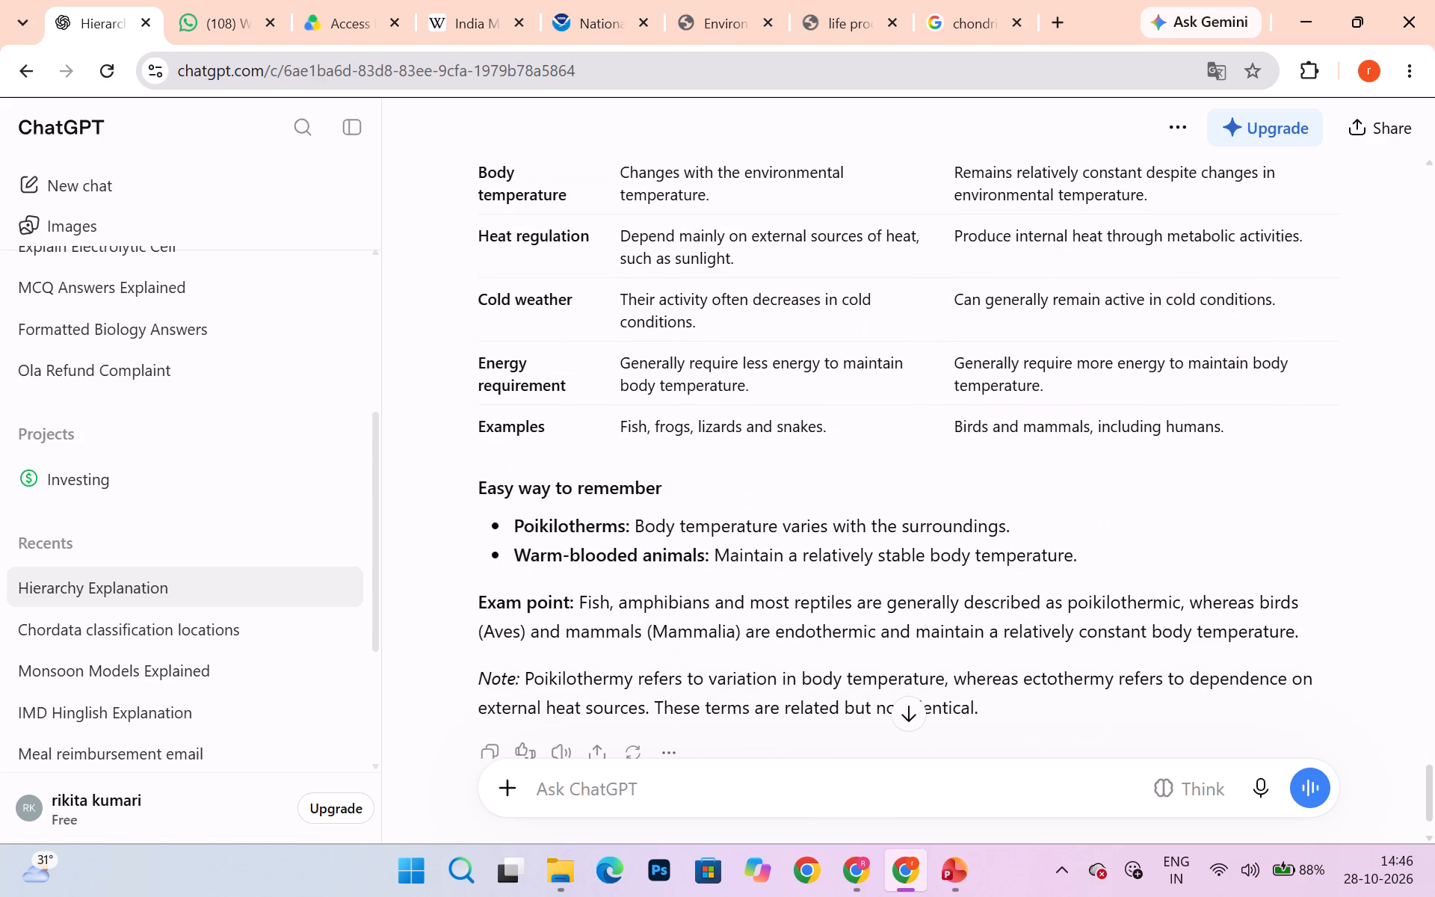
scroll(1274, 680, "down", 2)
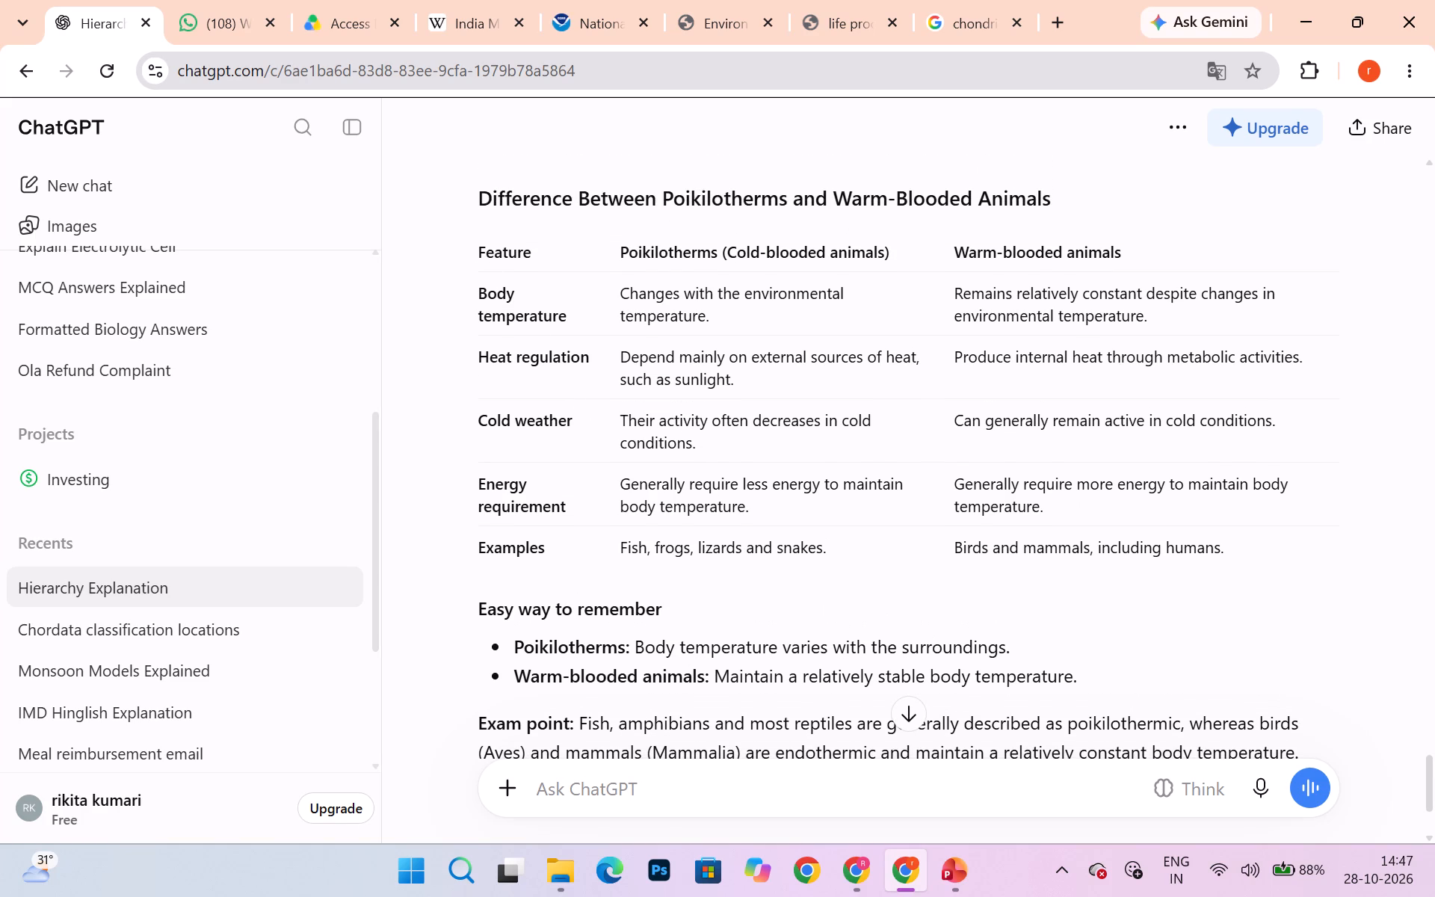
left_click_drag(478, 257, 1218, 569)
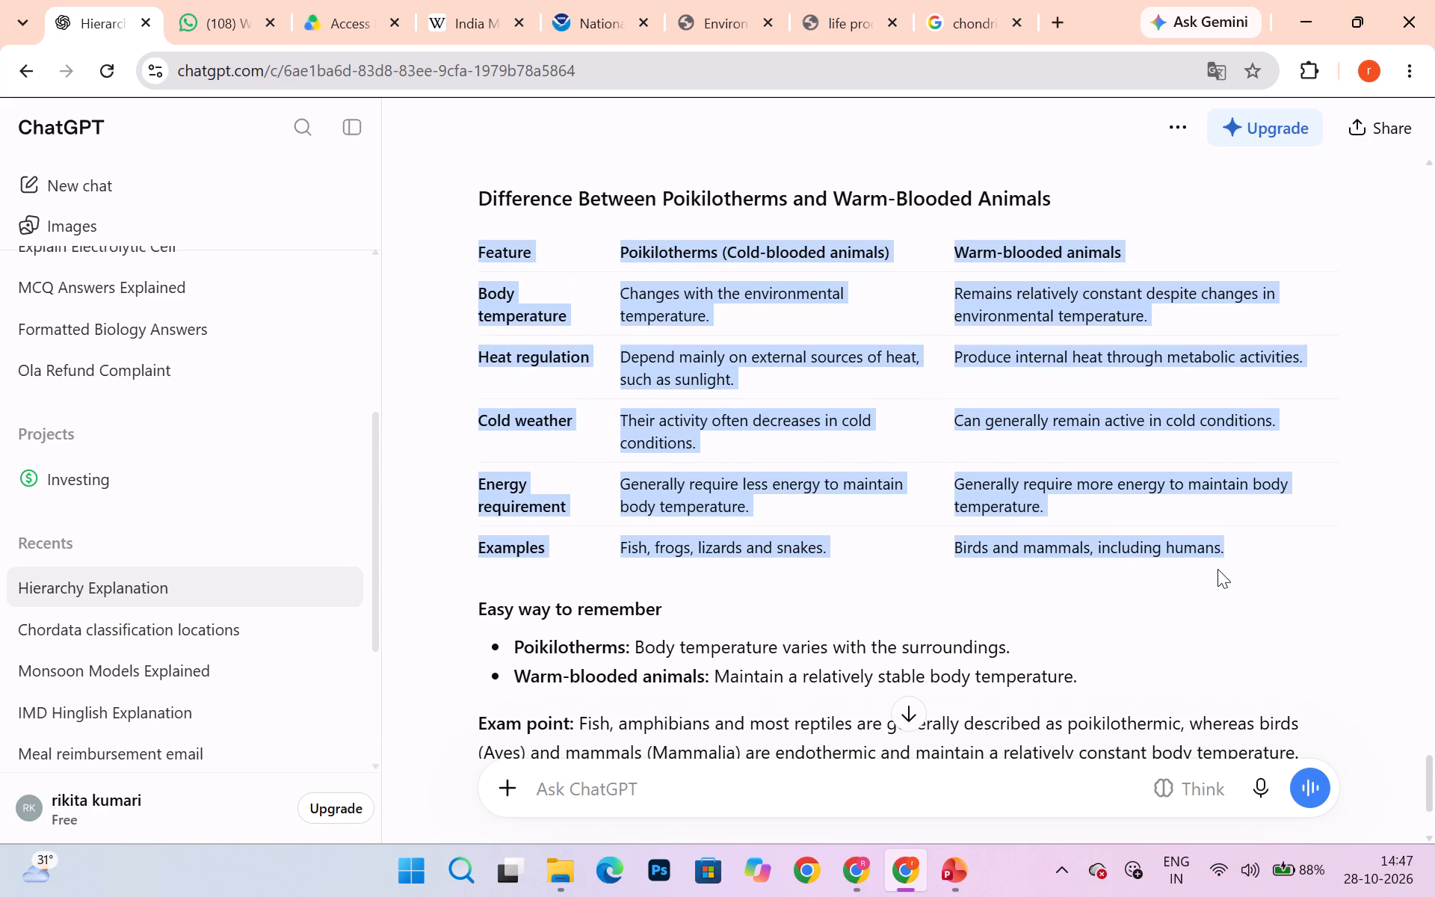
key("ctrl+c")
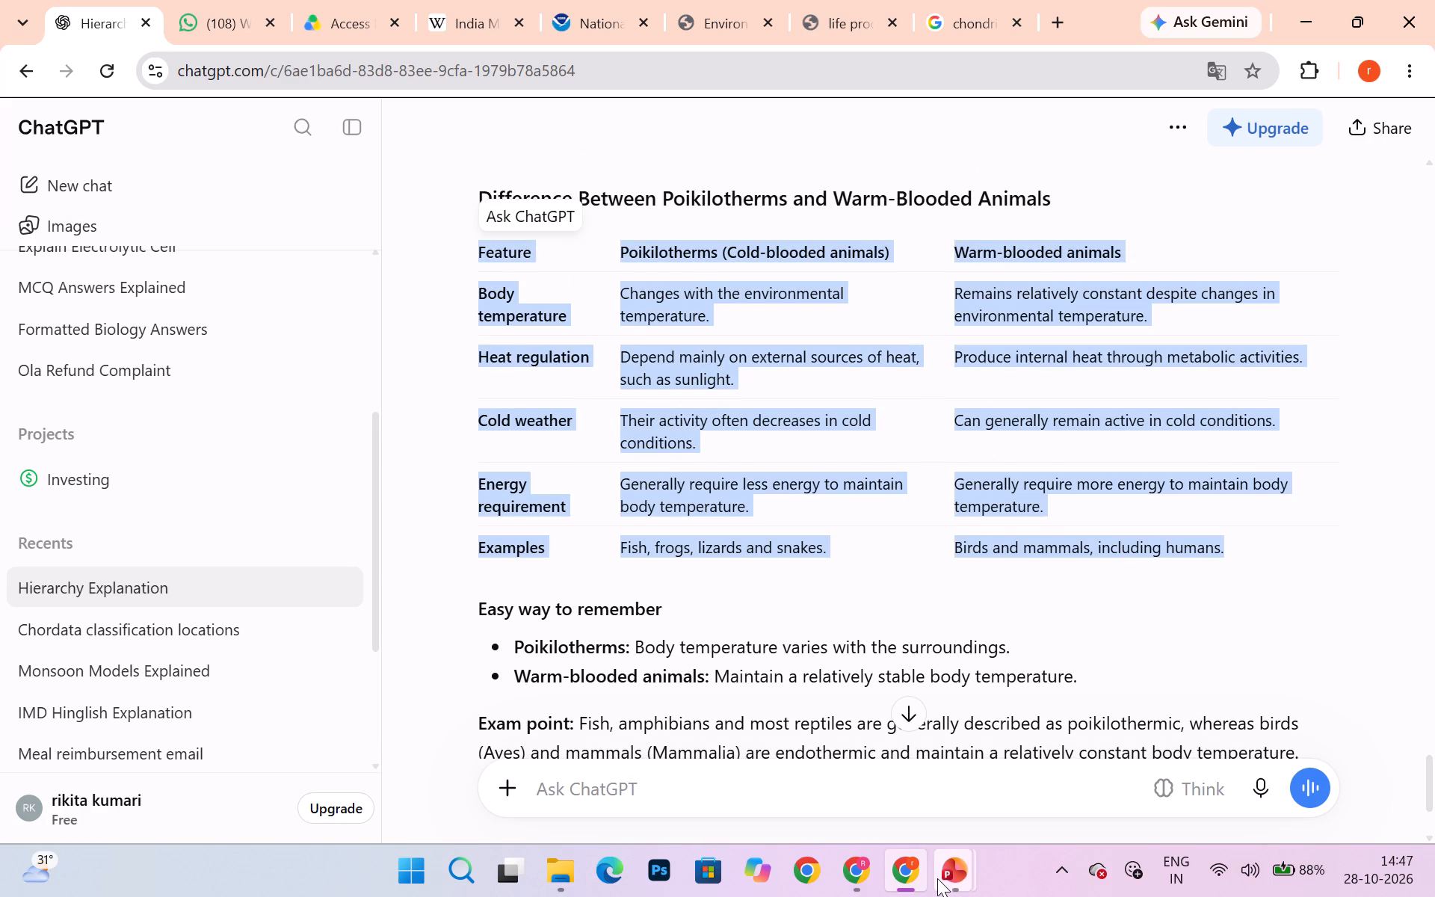
left_click(1034, 789)
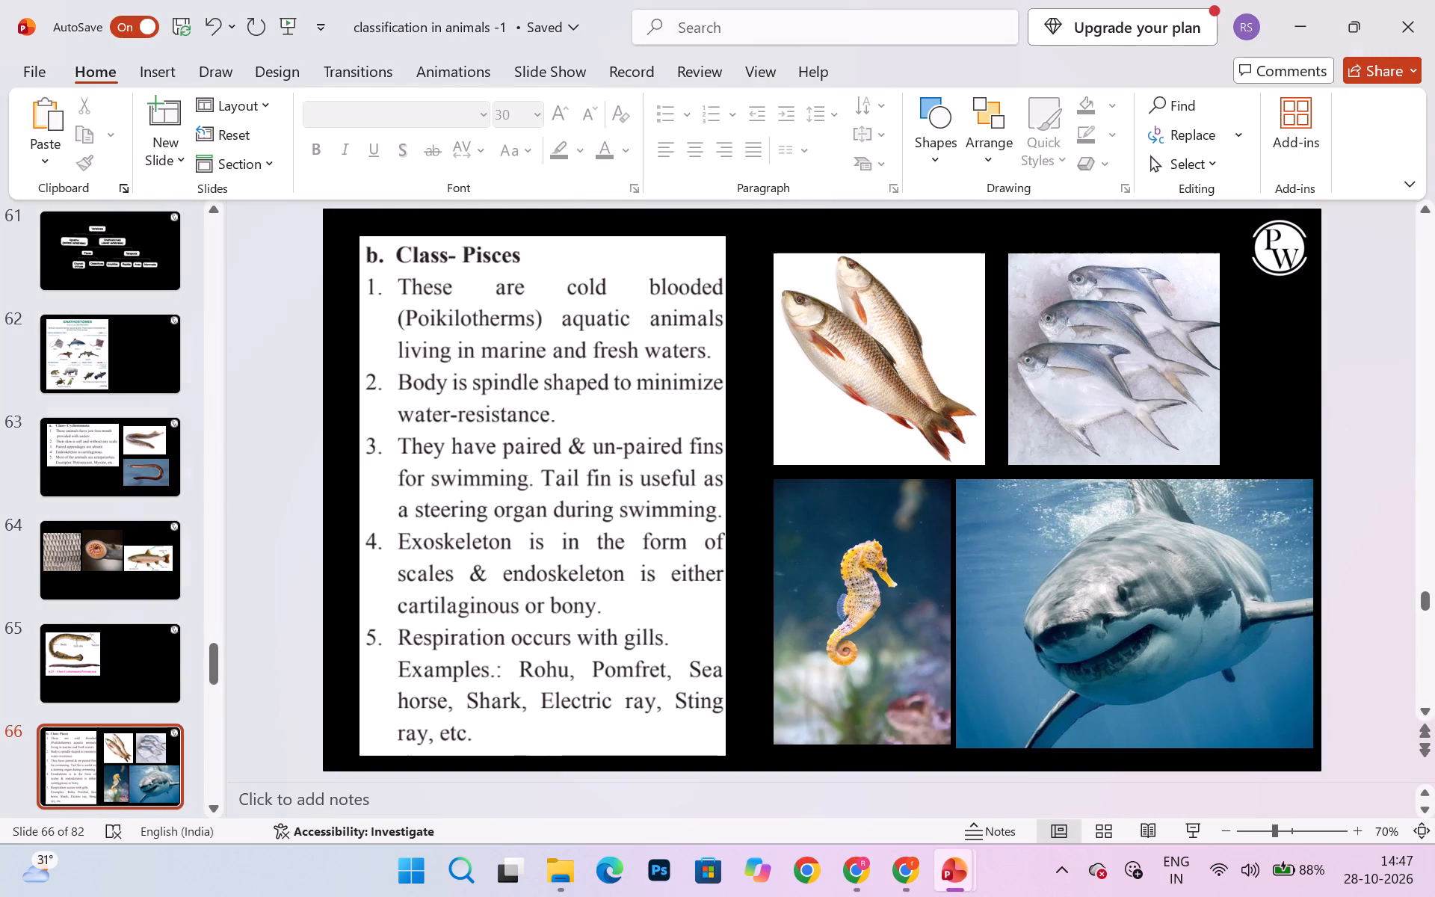
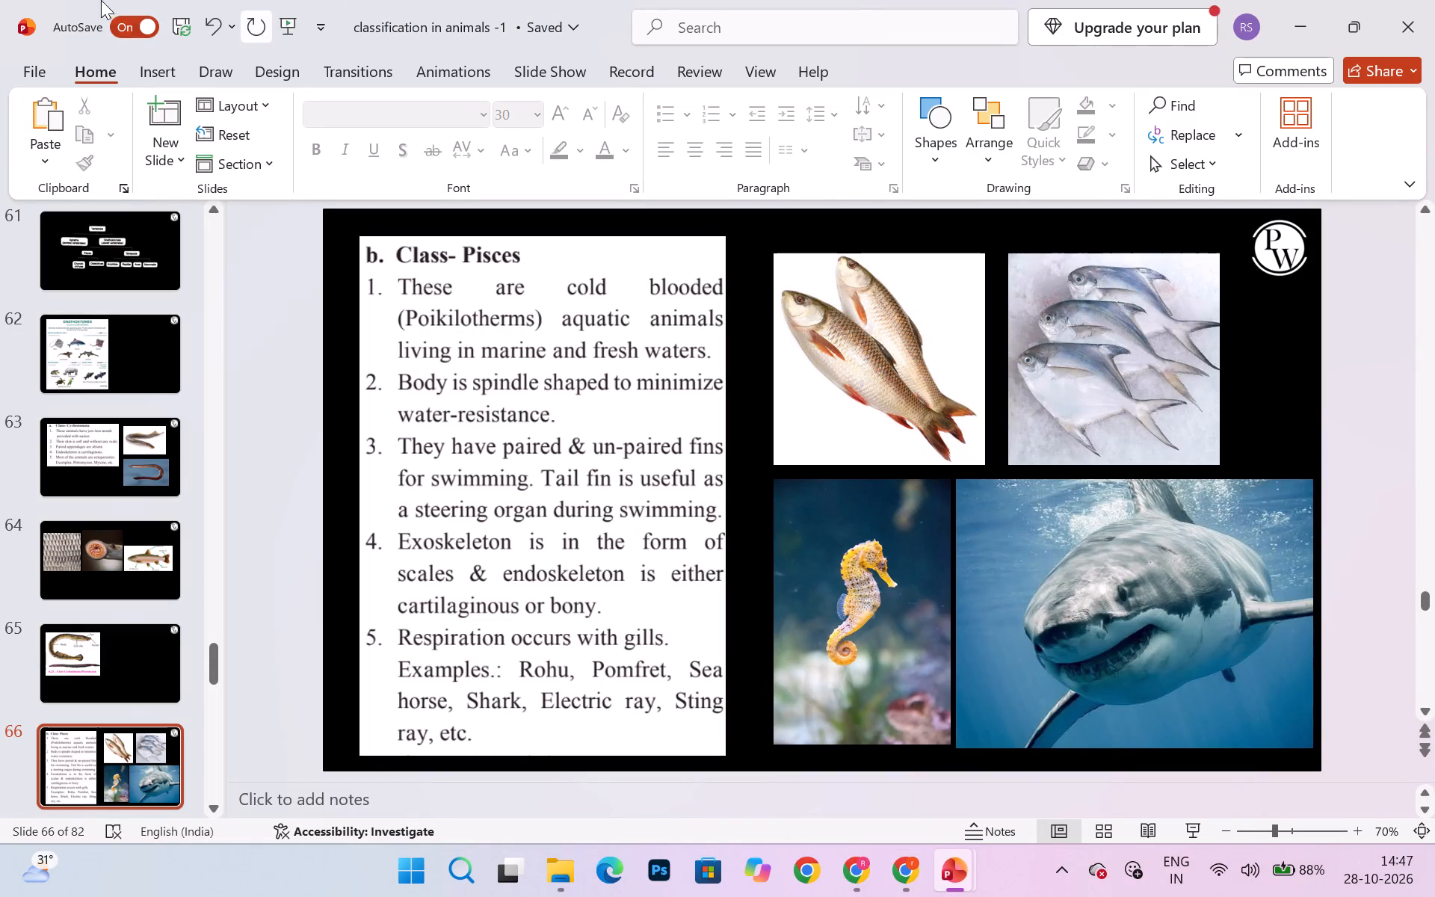
Add a blank slide after the Class- Pisces slide and move it down to follow the Scoliodon (Dog fish) slide.
left_click(165, 113)
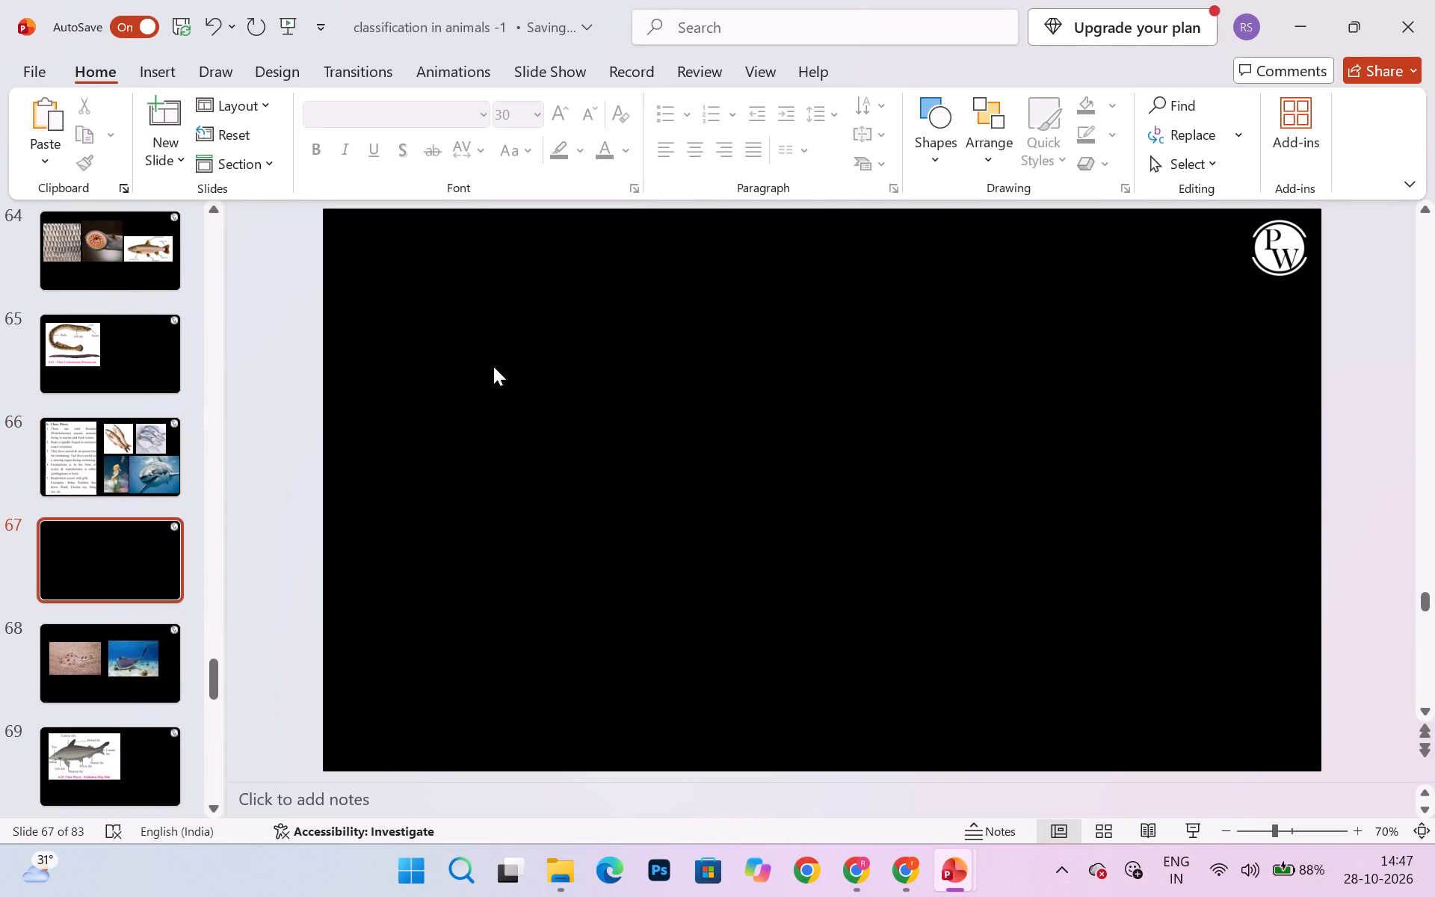
left_click_drag(98, 570, 94, 666)
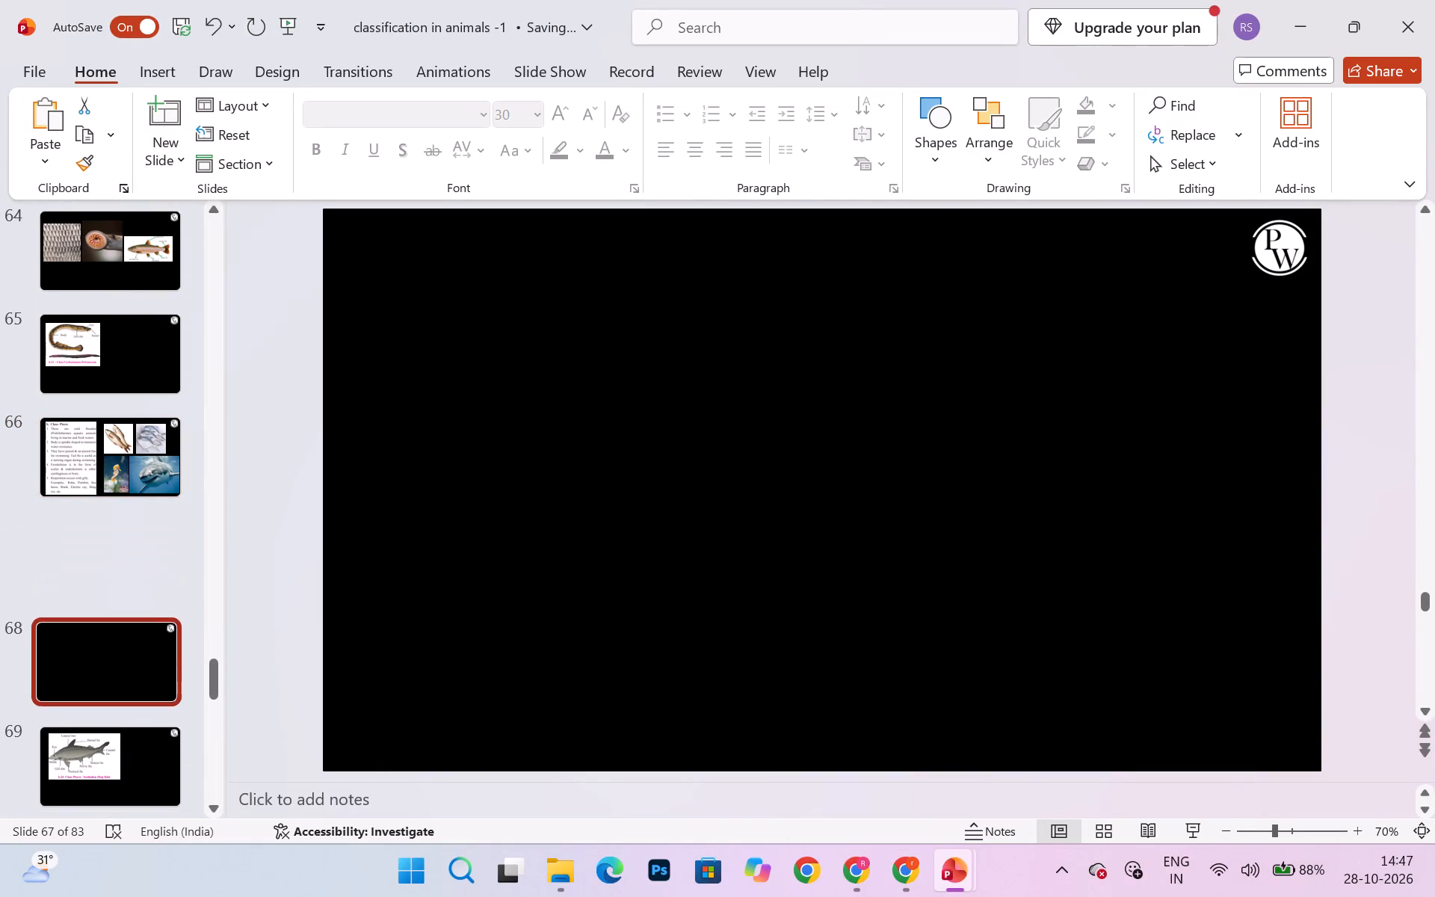
left_click_drag(94, 666, 101, 665)
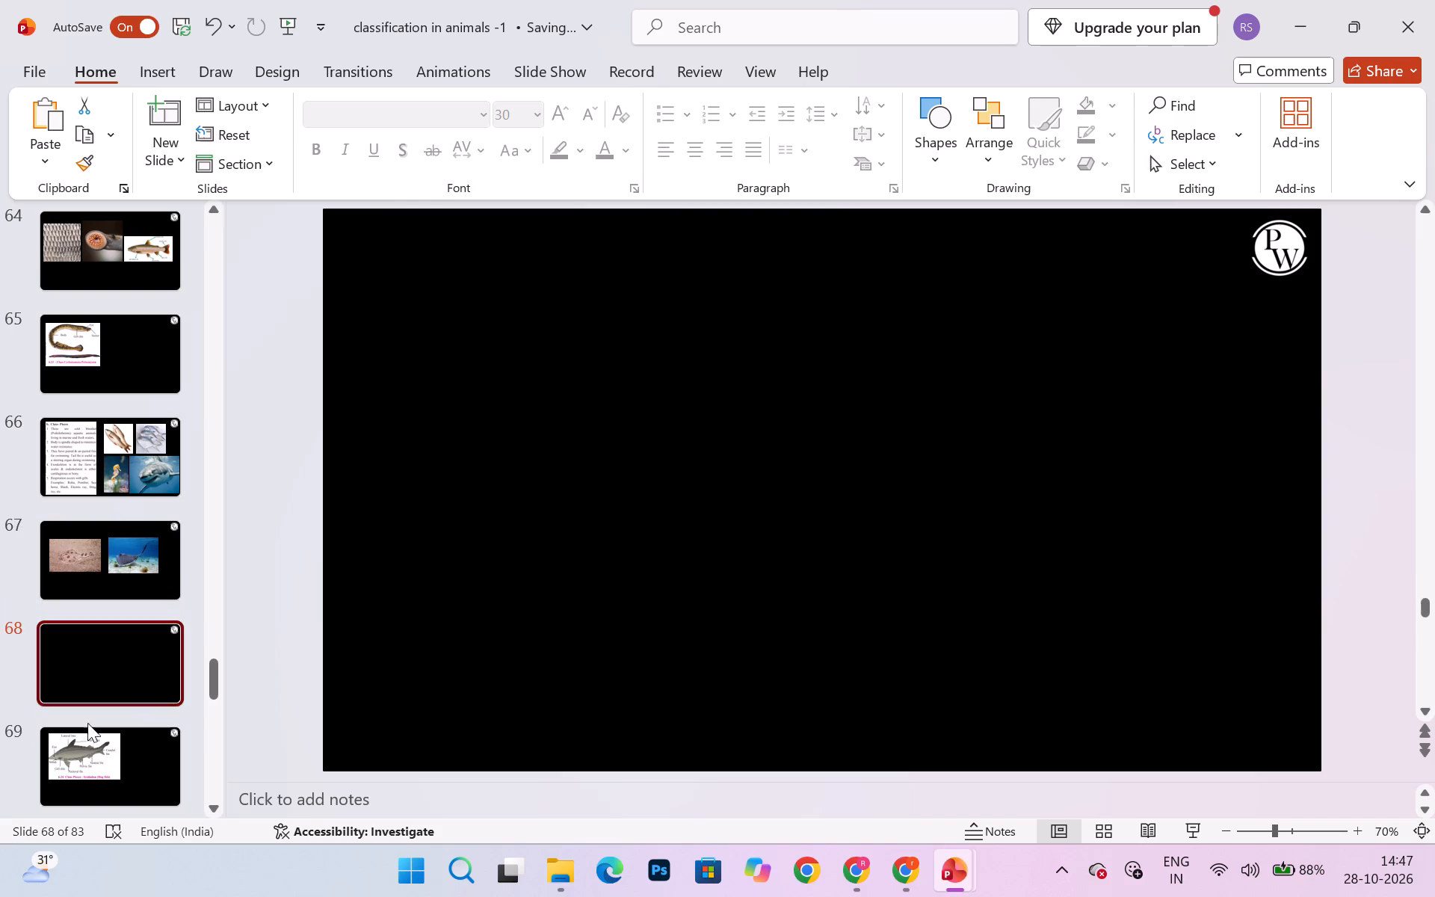
left_click(87, 758)
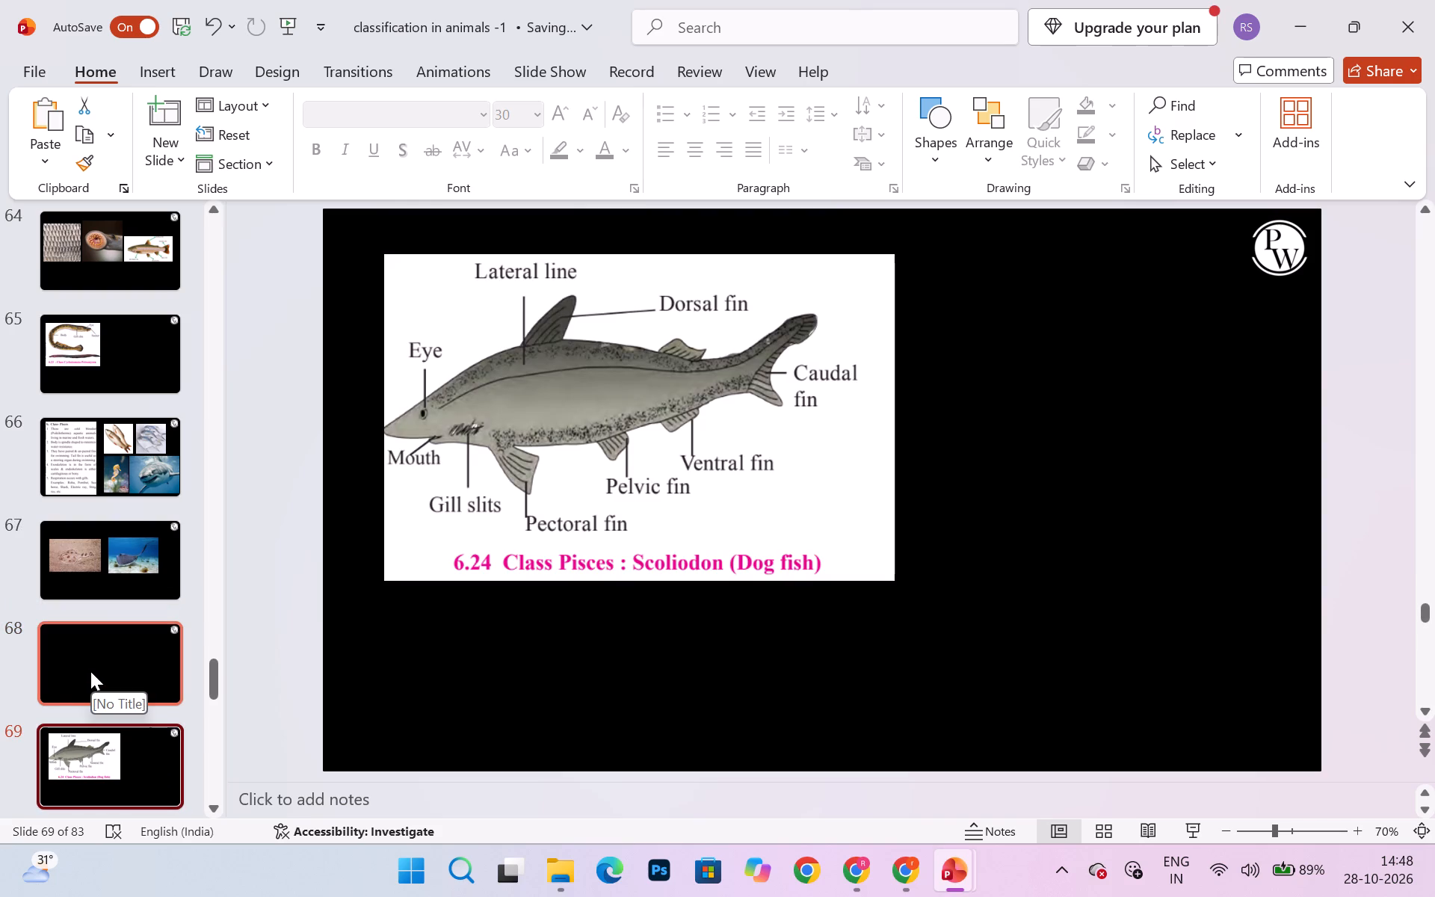
left_click_drag(86, 660, 72, 753)
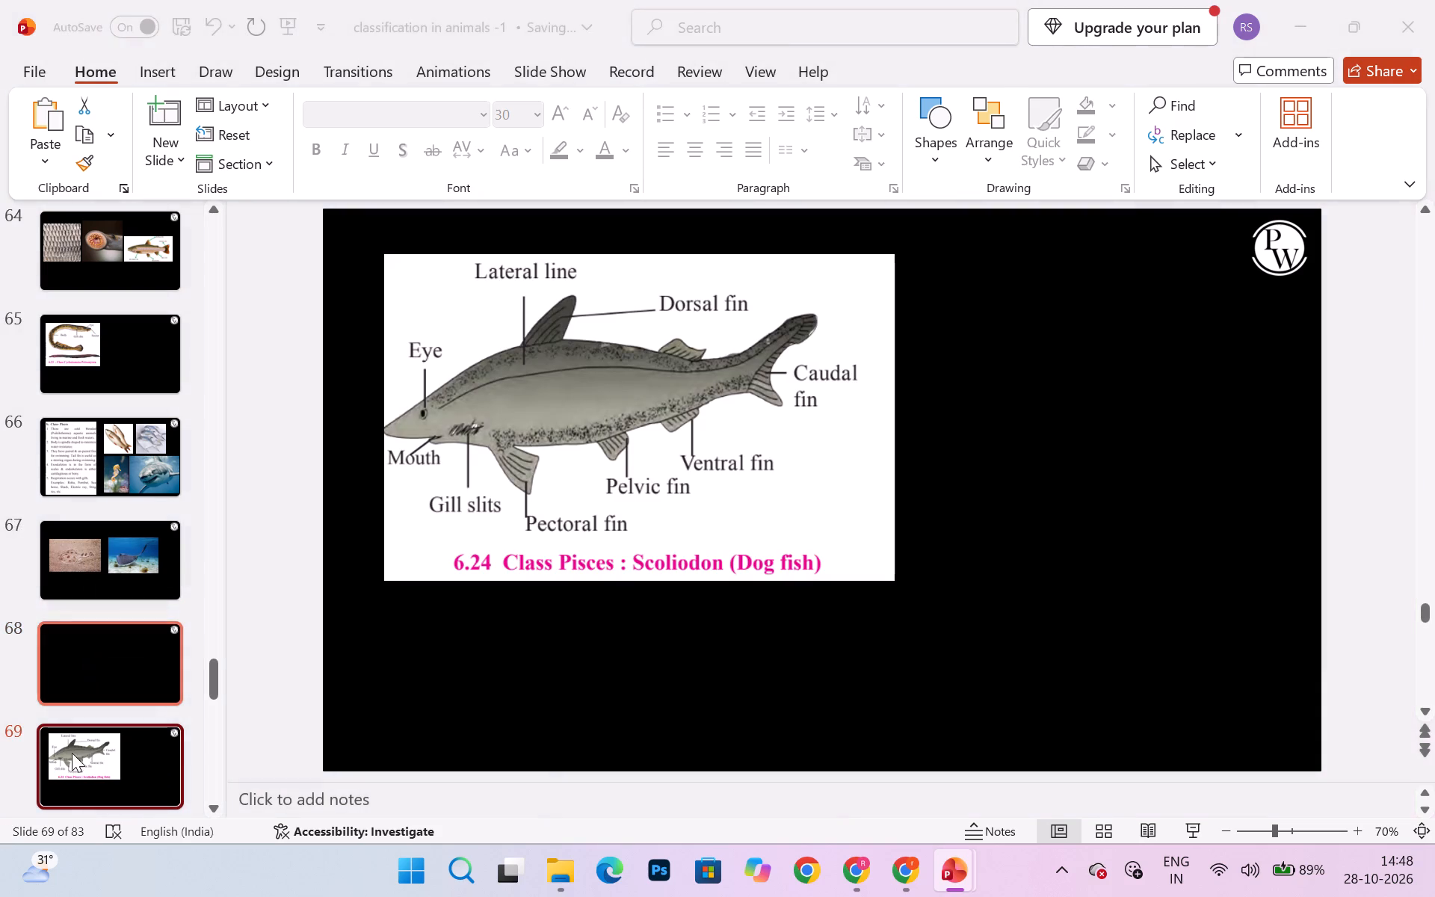
left_click_drag(72, 753, 88, 771)
left_click_drag(95, 663, 94, 763)
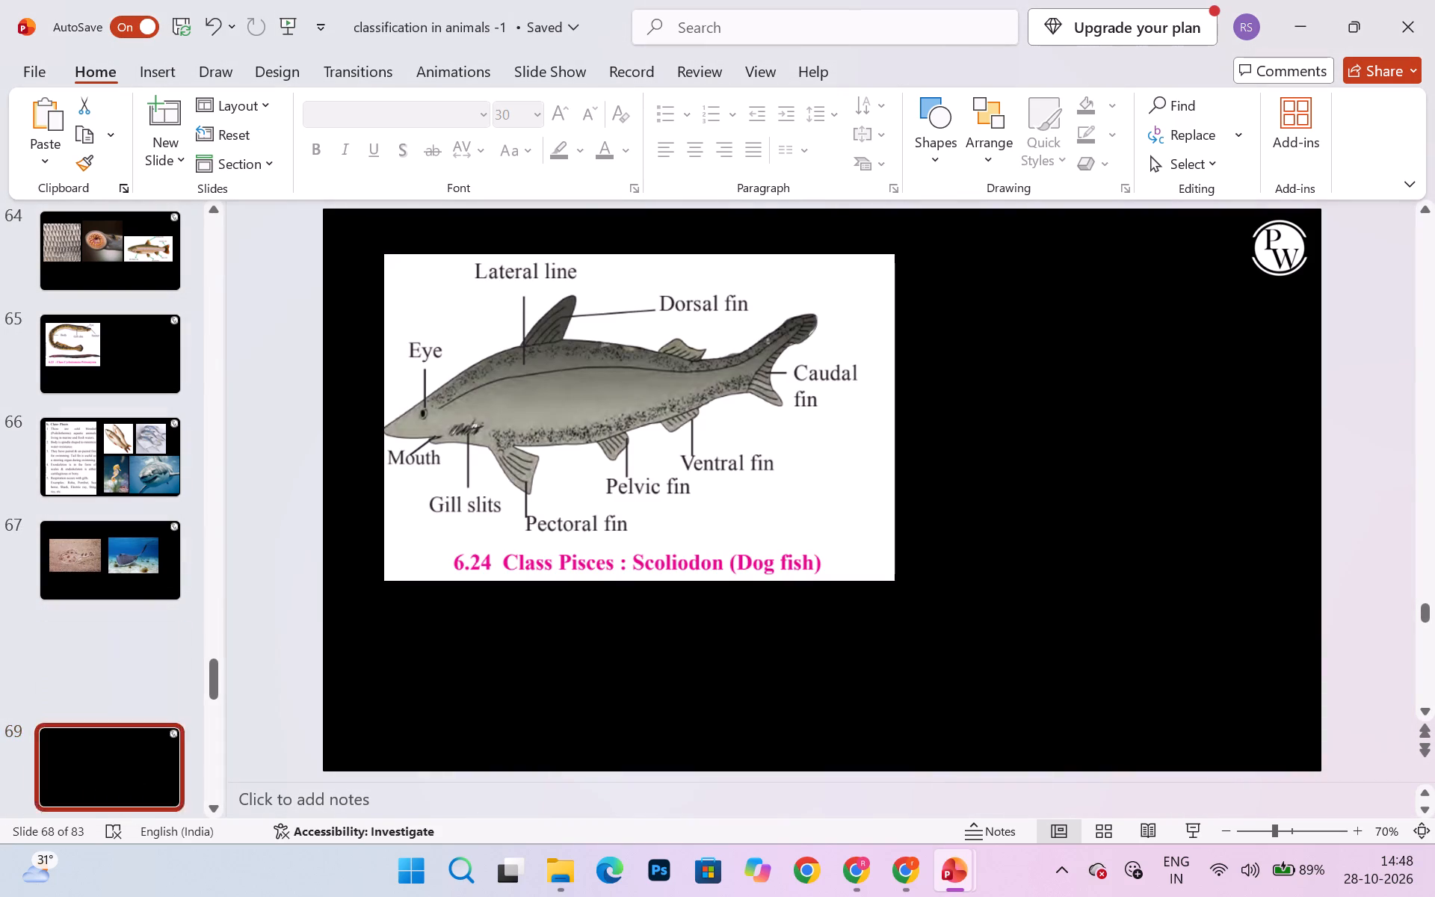
left_click_drag(94, 763, 96, 757)
Paste the copied difference table onto the blank slide, stretch it taller both ways, and narrow the Feature and Poikilotherms columns.
key("ctrl+v")
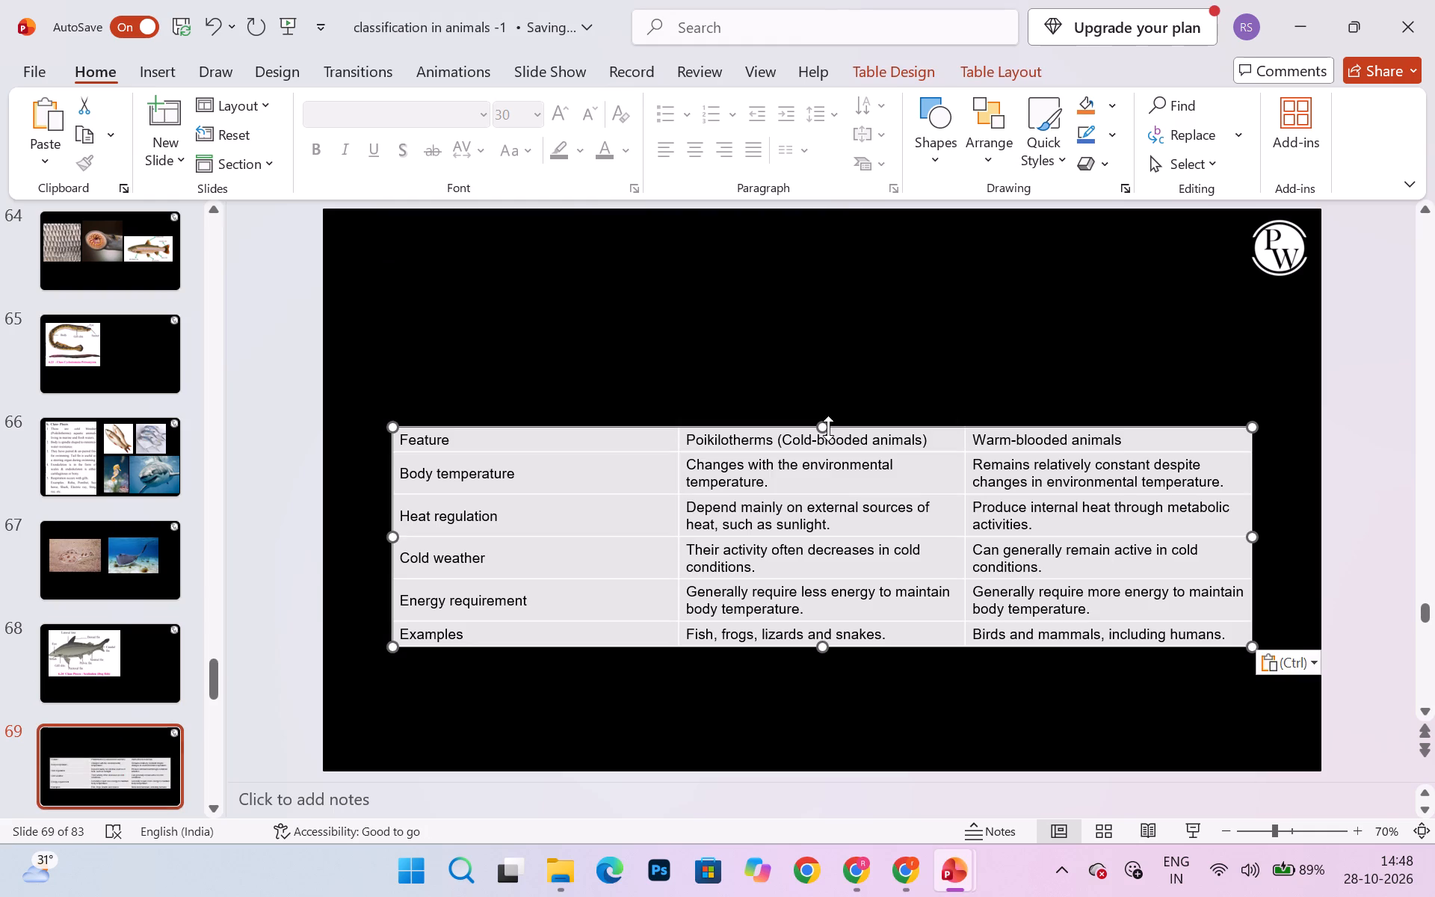
left_click_drag(827, 428, 793, 278)
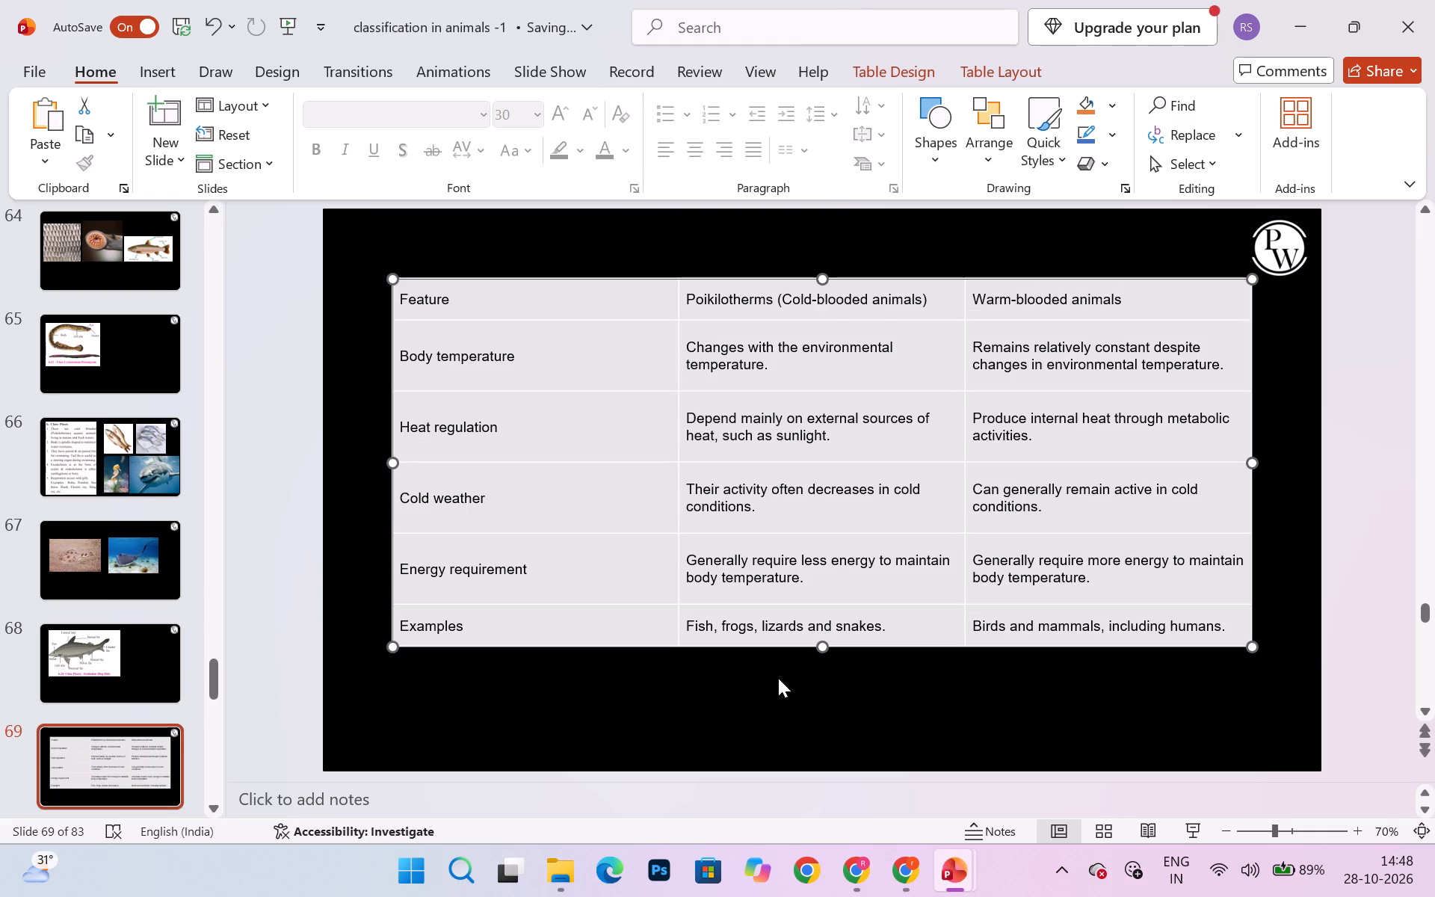
left_click_drag(821, 643, 820, 727)
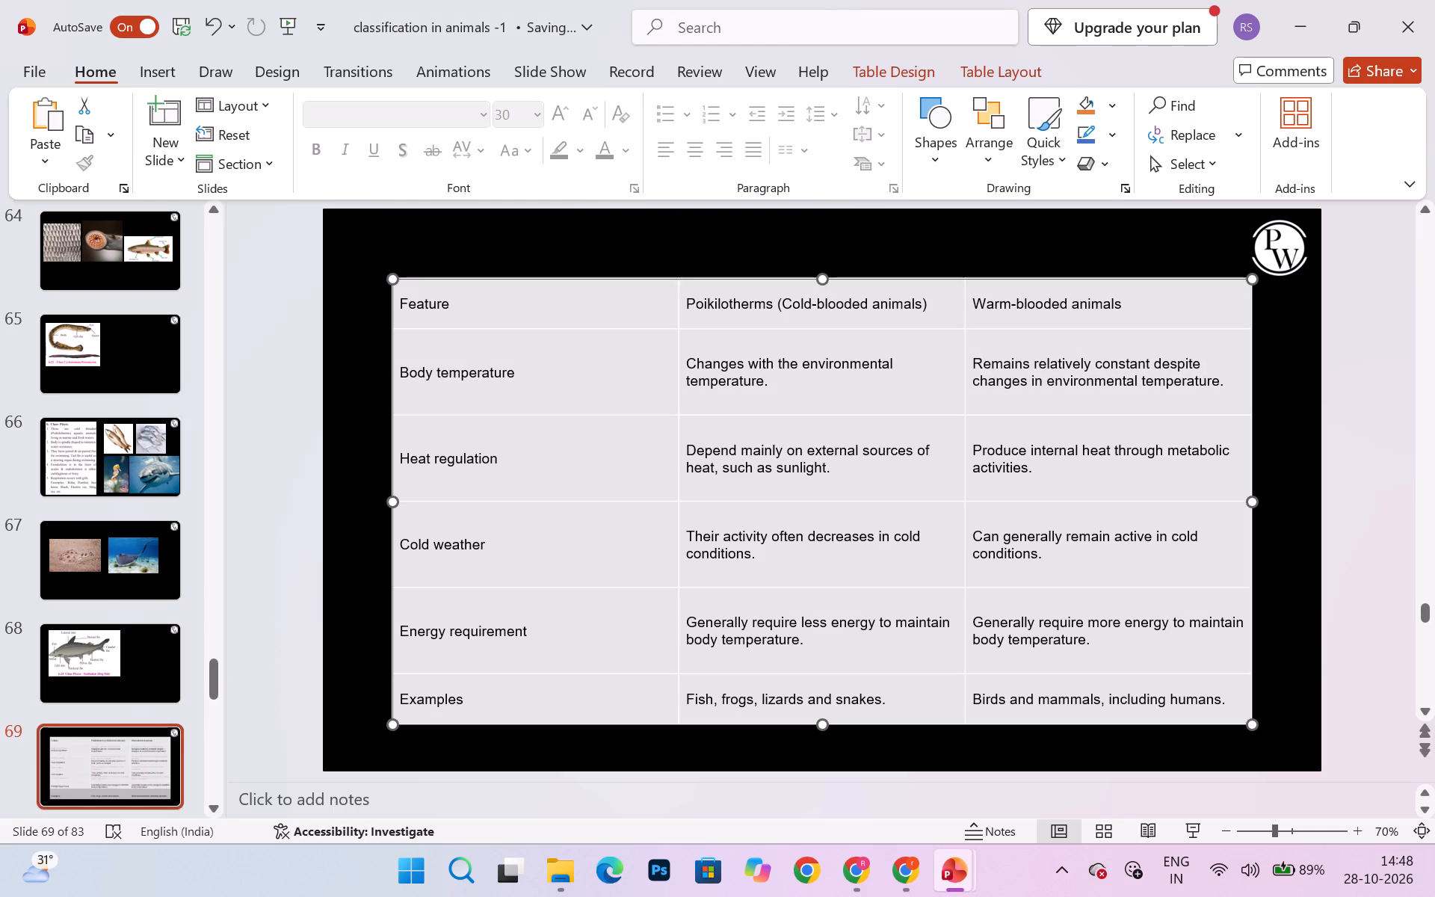
left_click_drag(678, 502, 573, 499)
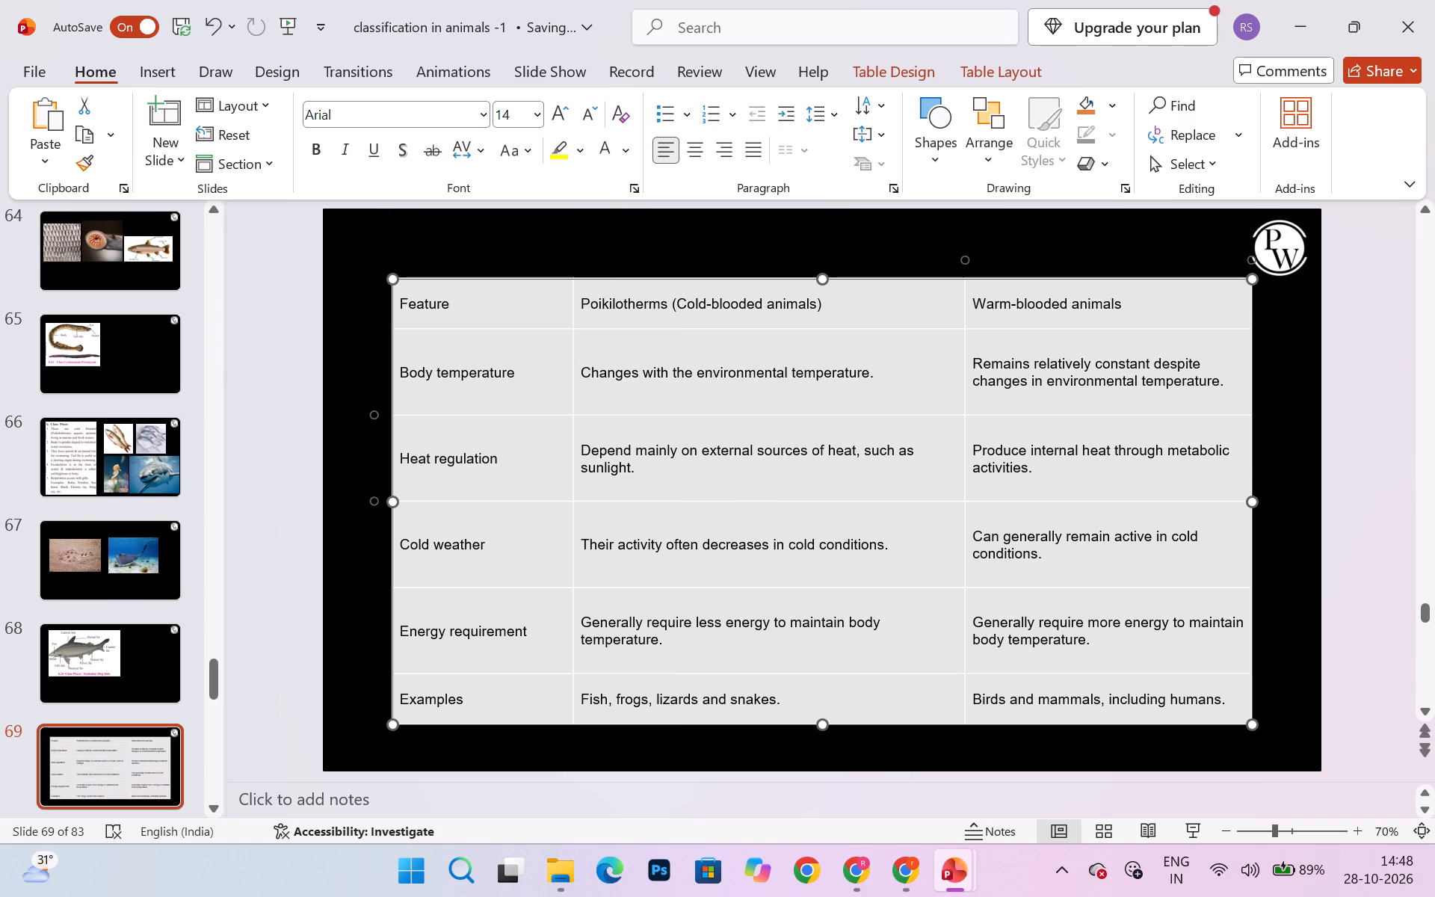
left_click_drag(958, 488, 924, 488)
Format all the text in the difference table as 18 pt, bold and white.
key("ctrl+a")
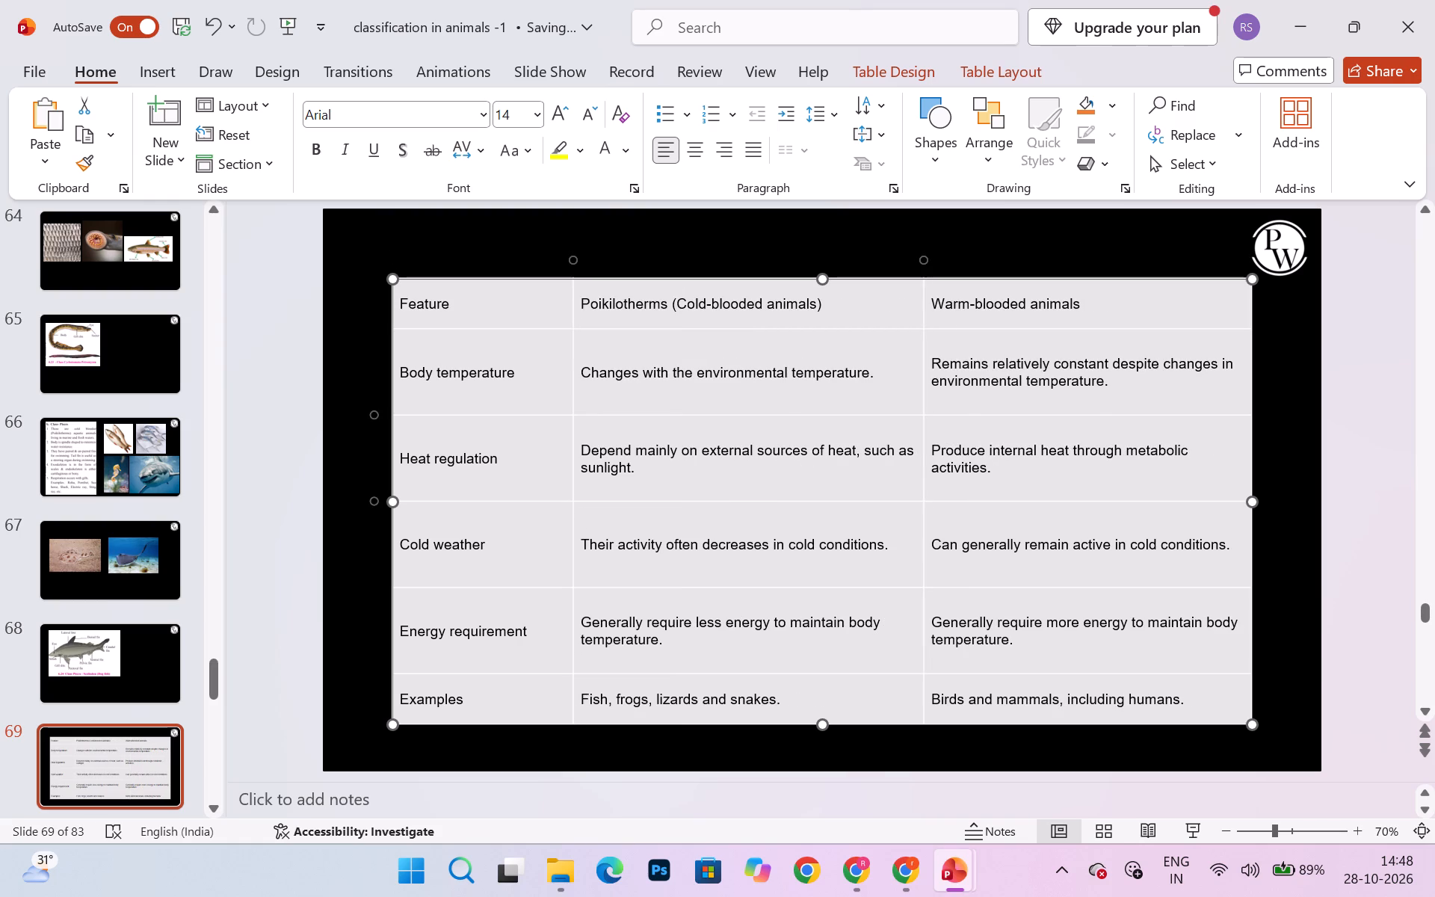
left_click(833, 461)
key("ctrl+a")
left_click(560, 362)
key("ctrl+a")
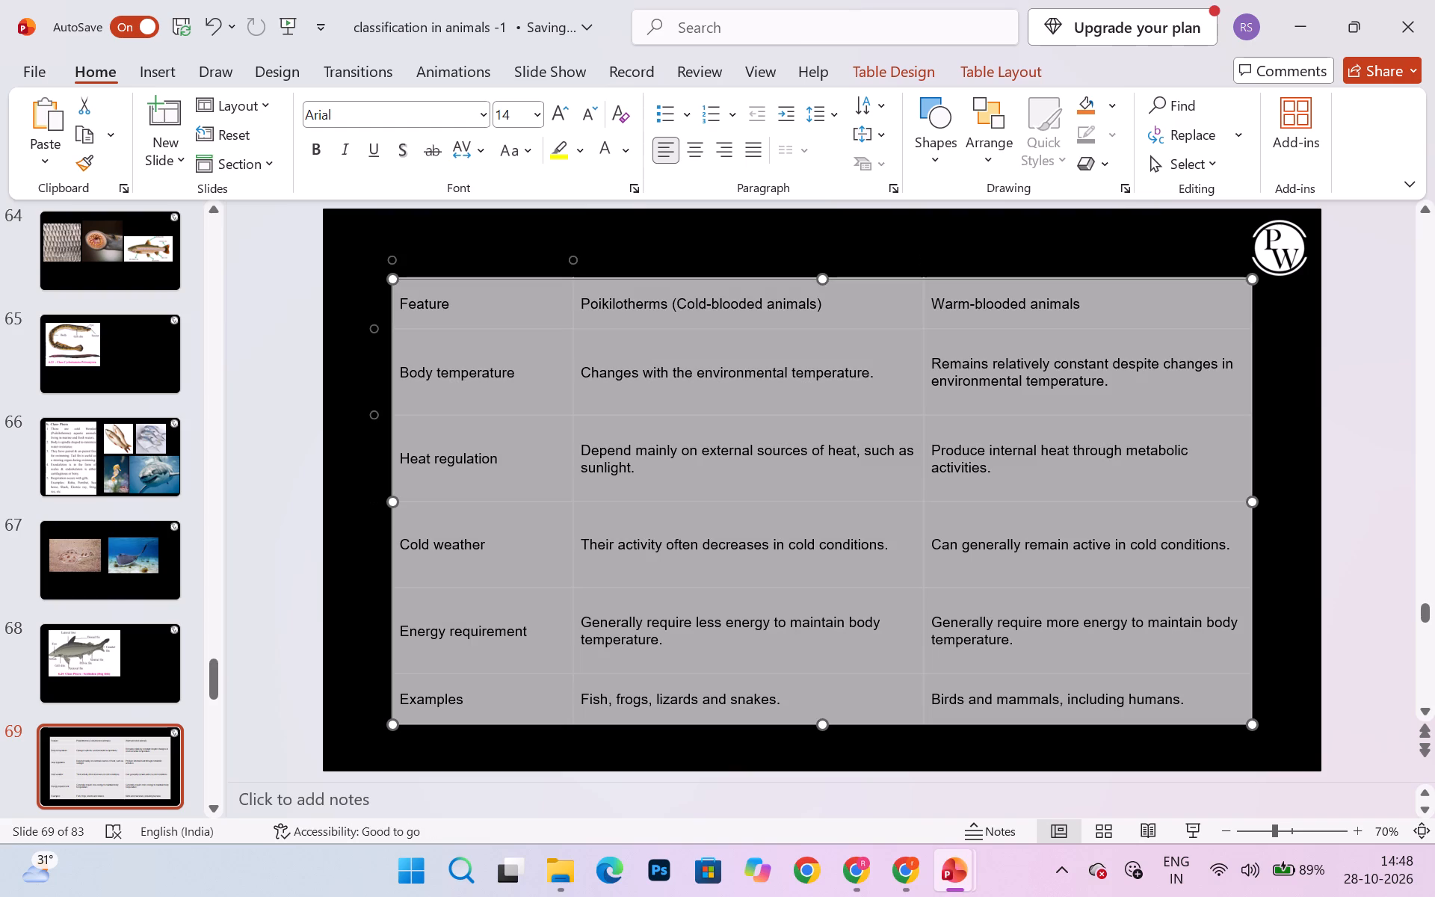
left_click(543, 118)
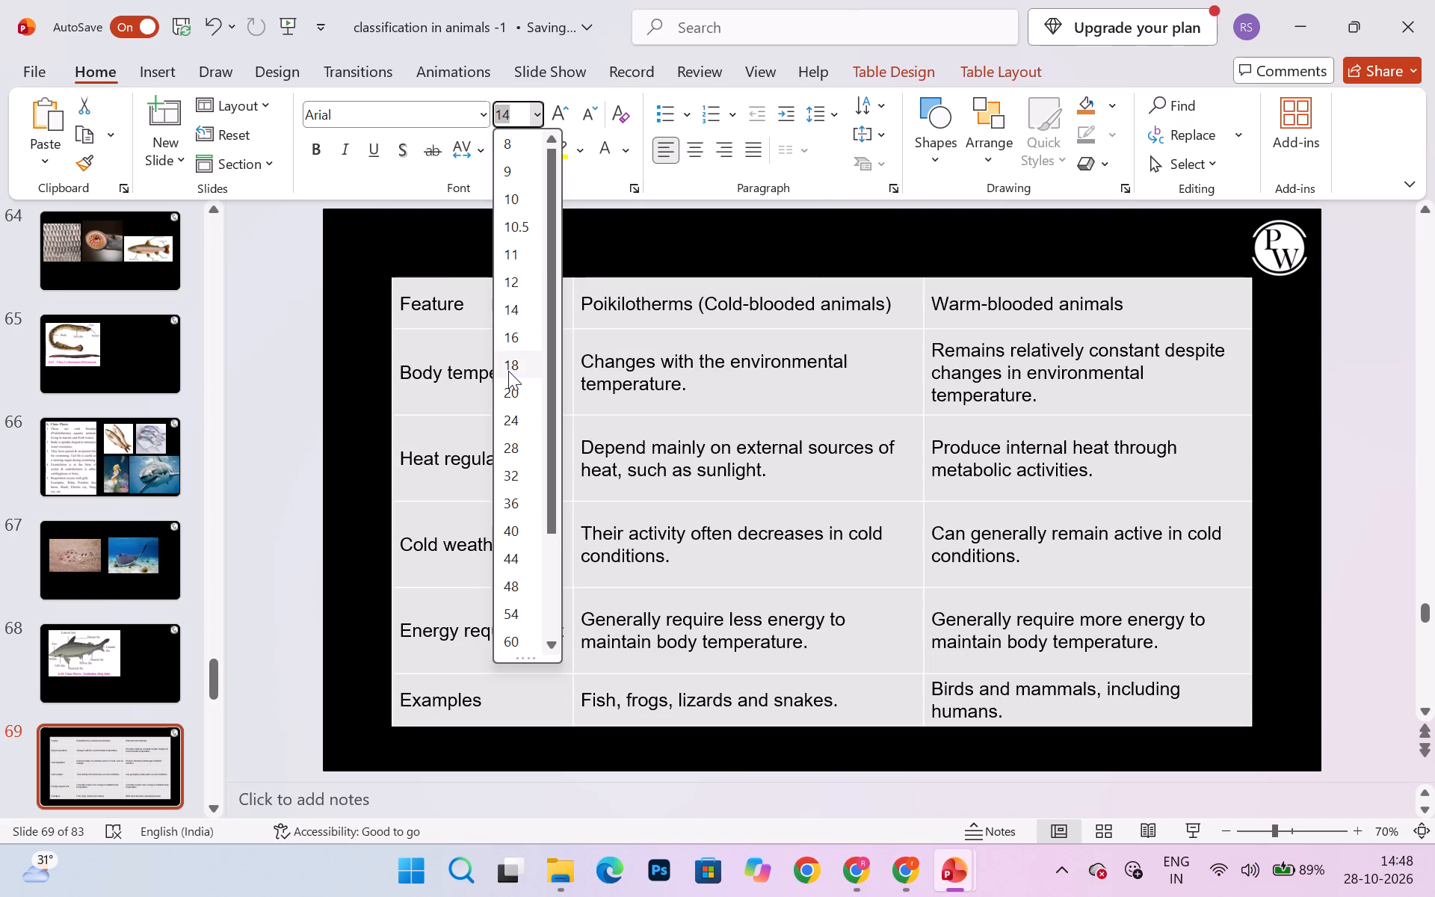
left_click(508, 371)
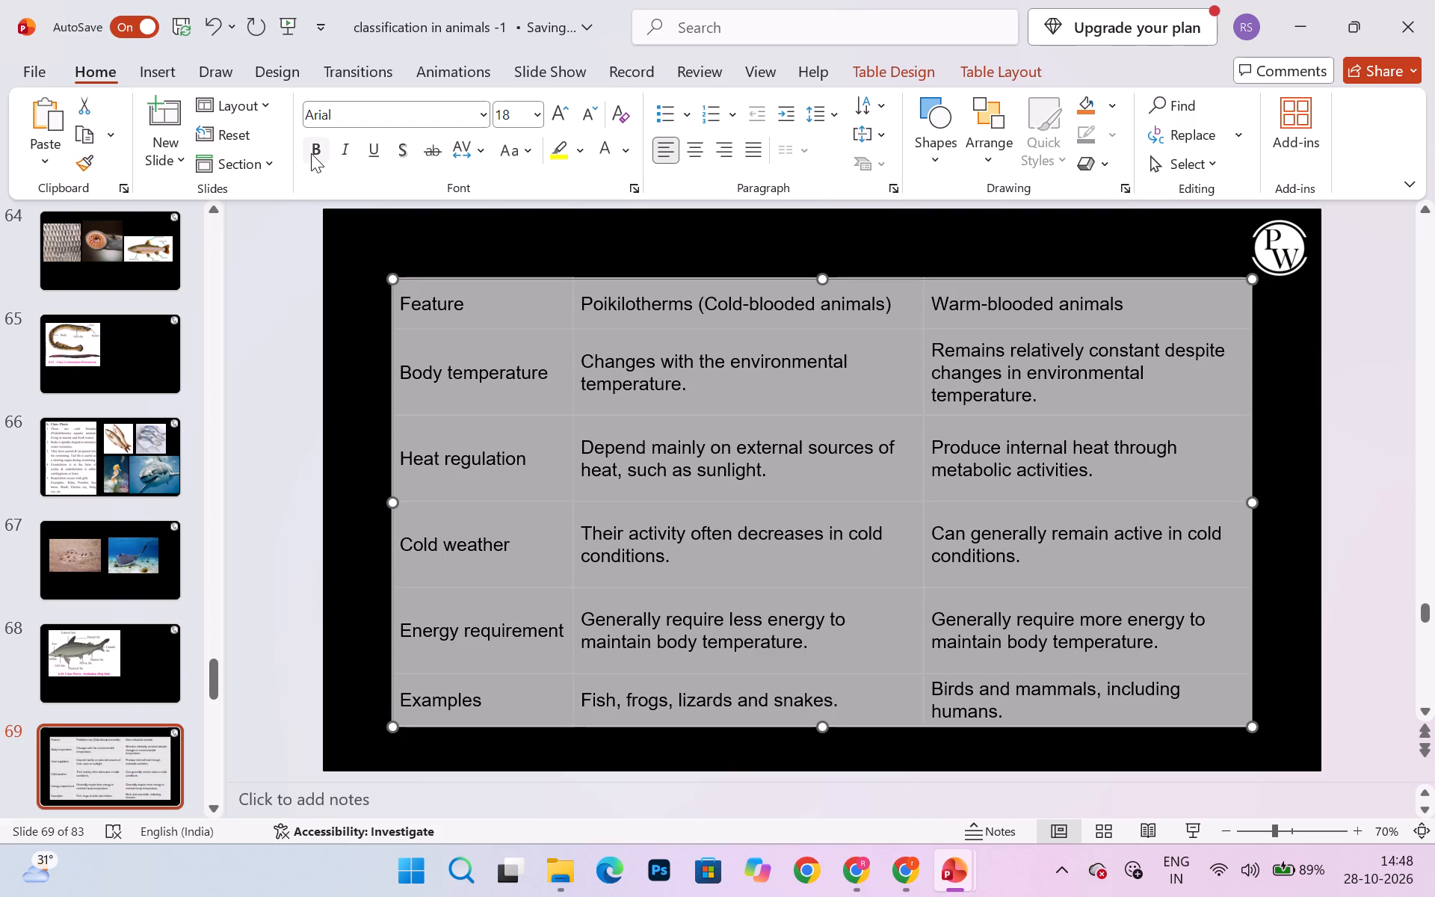
left_click(311, 153)
left_click(626, 149)
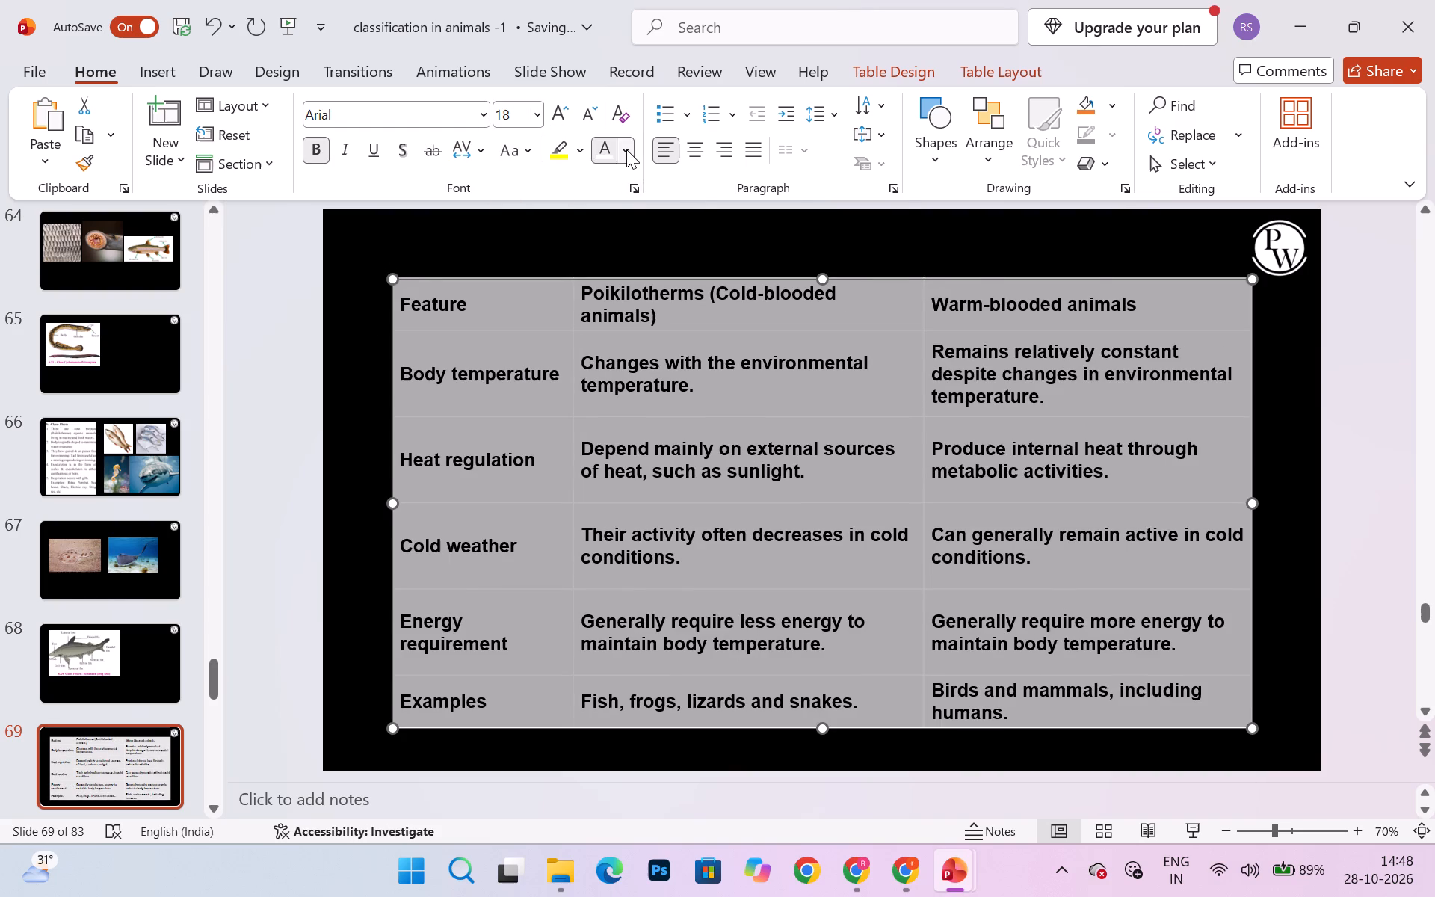
left_click(608, 256)
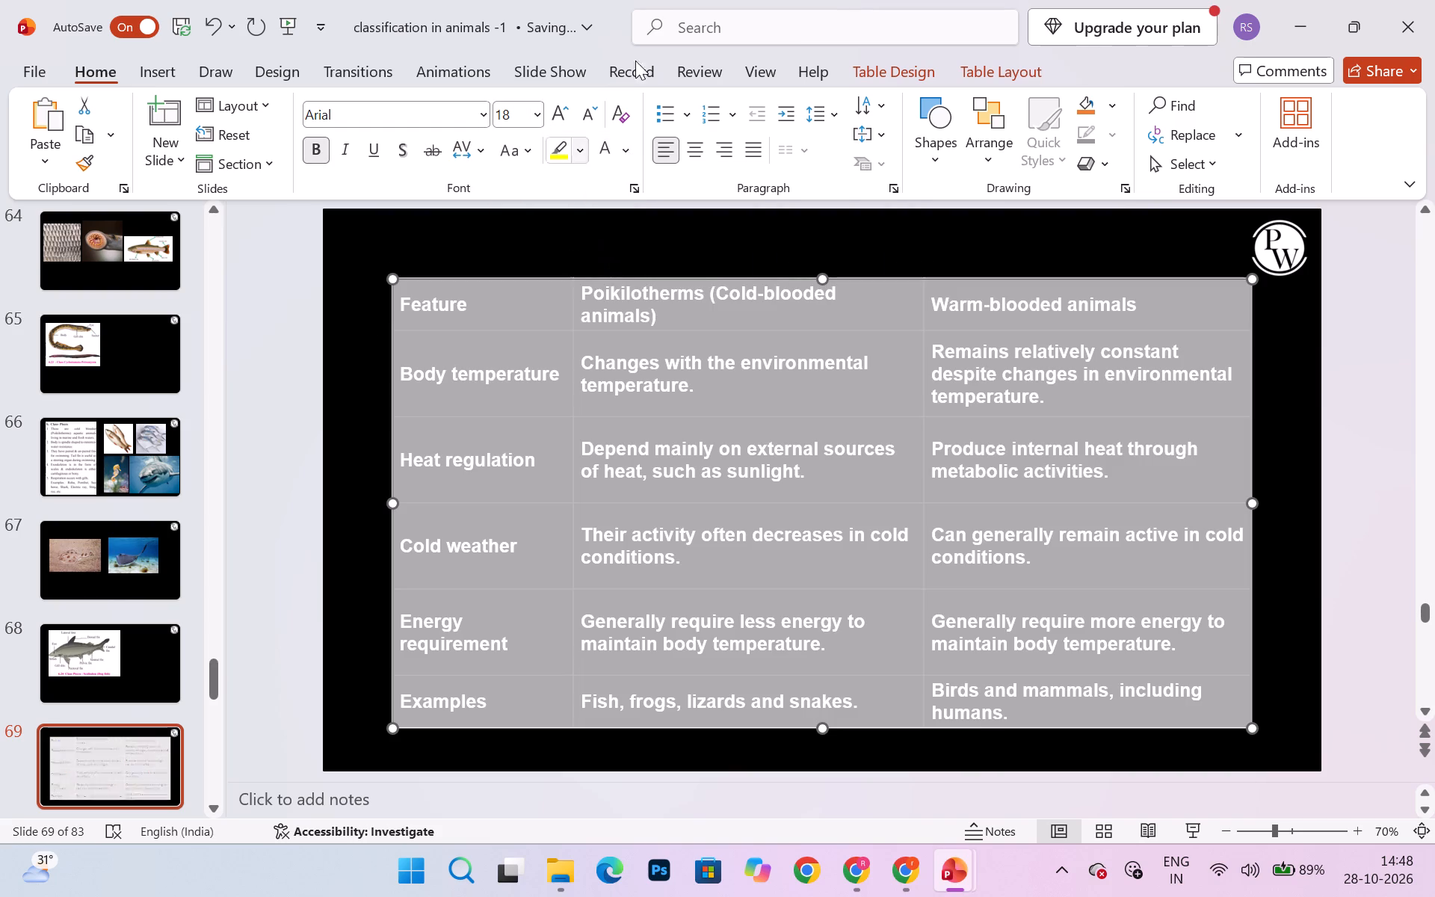
Apply the light table style with gold gridlines and no fill to the difference table.
left_click(903, 81)
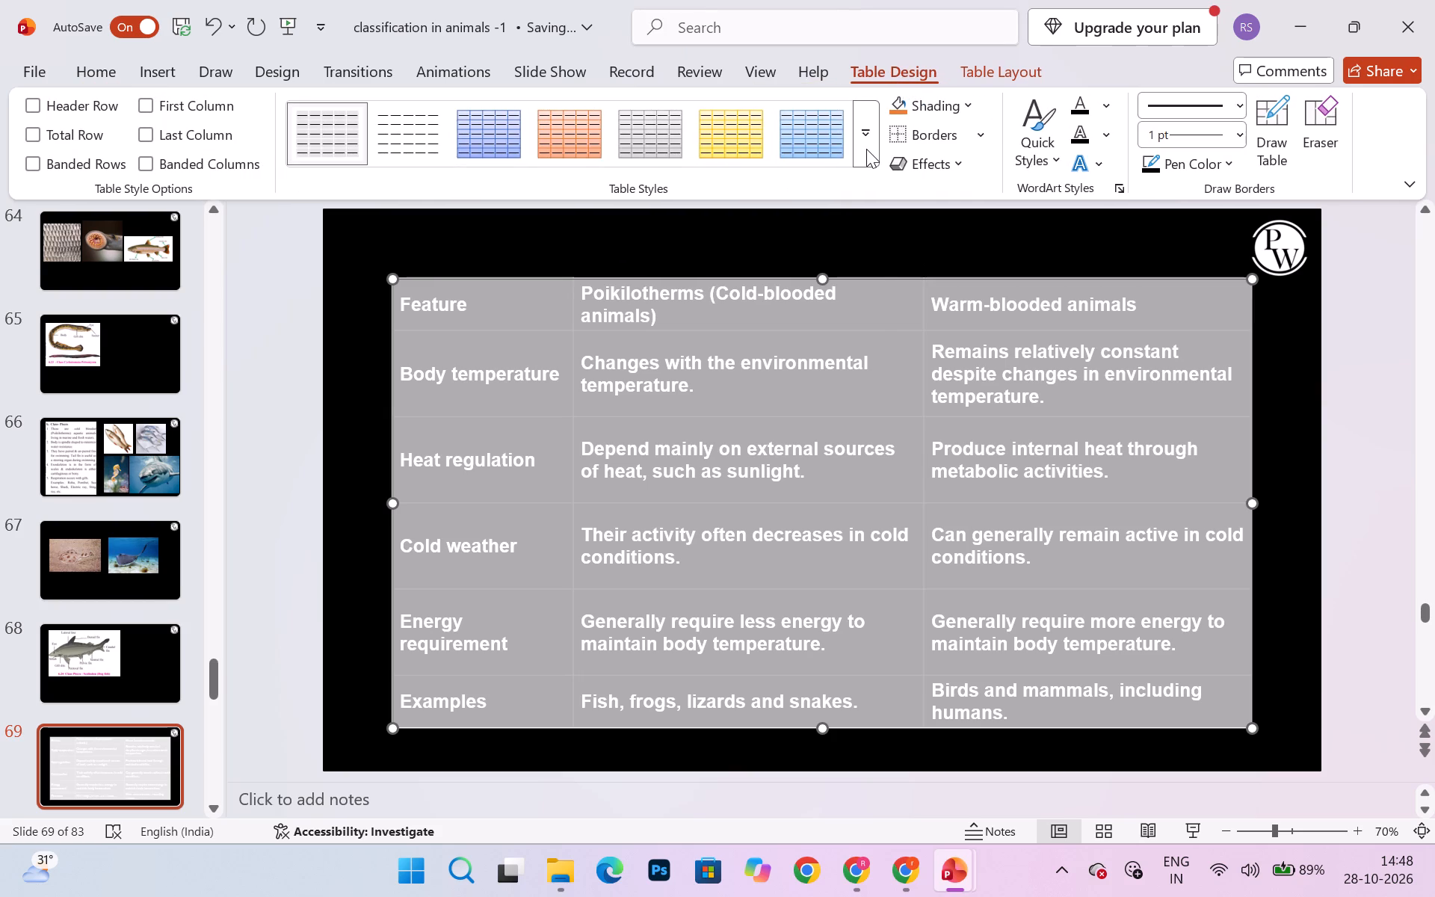
left_click(866, 149)
left_click(655, 613)
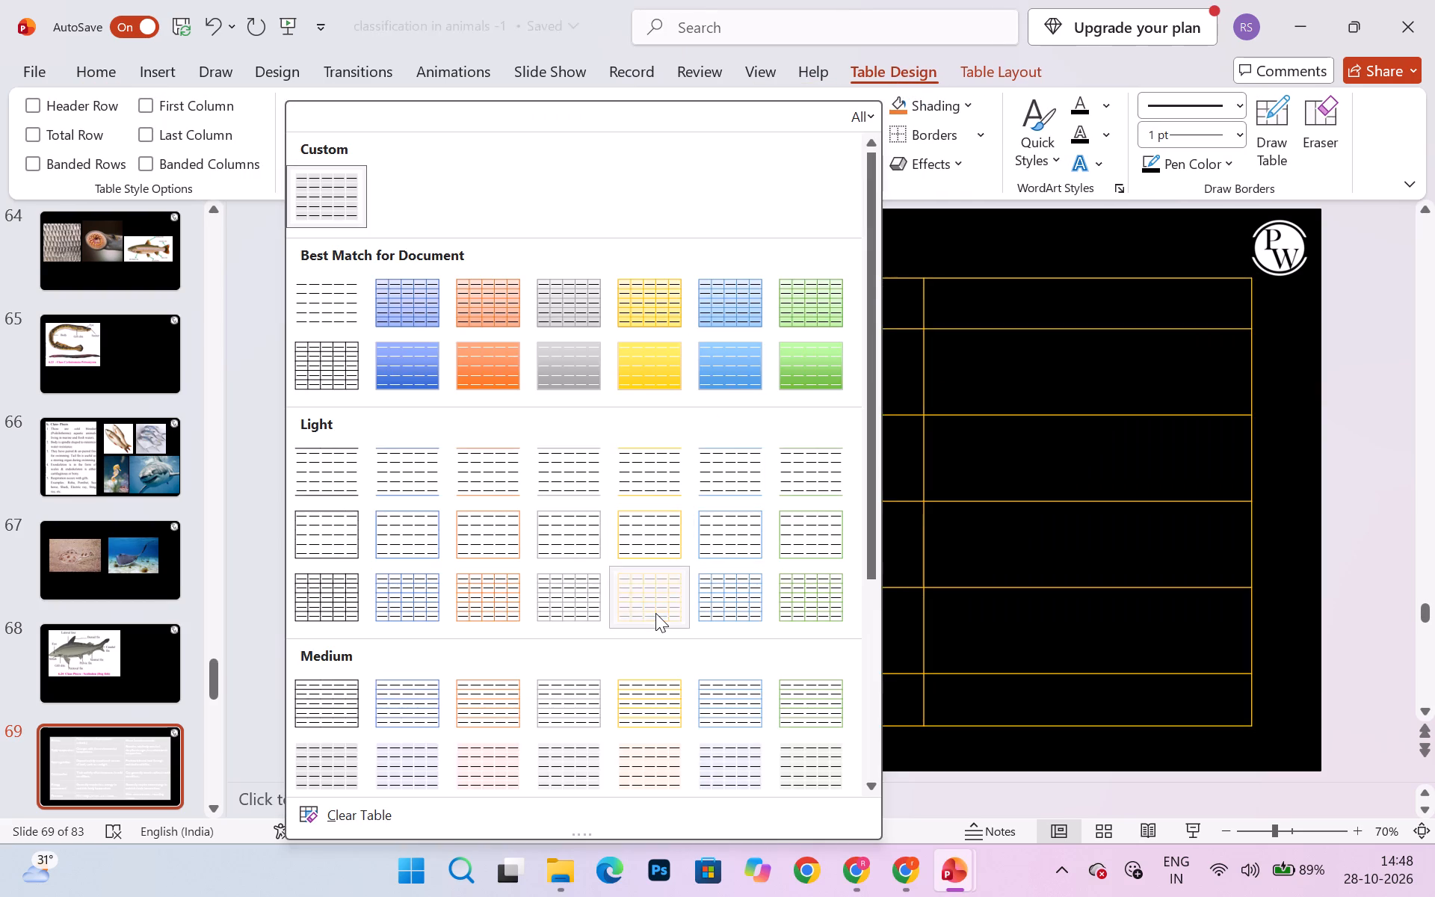
left_click(1326, 490)
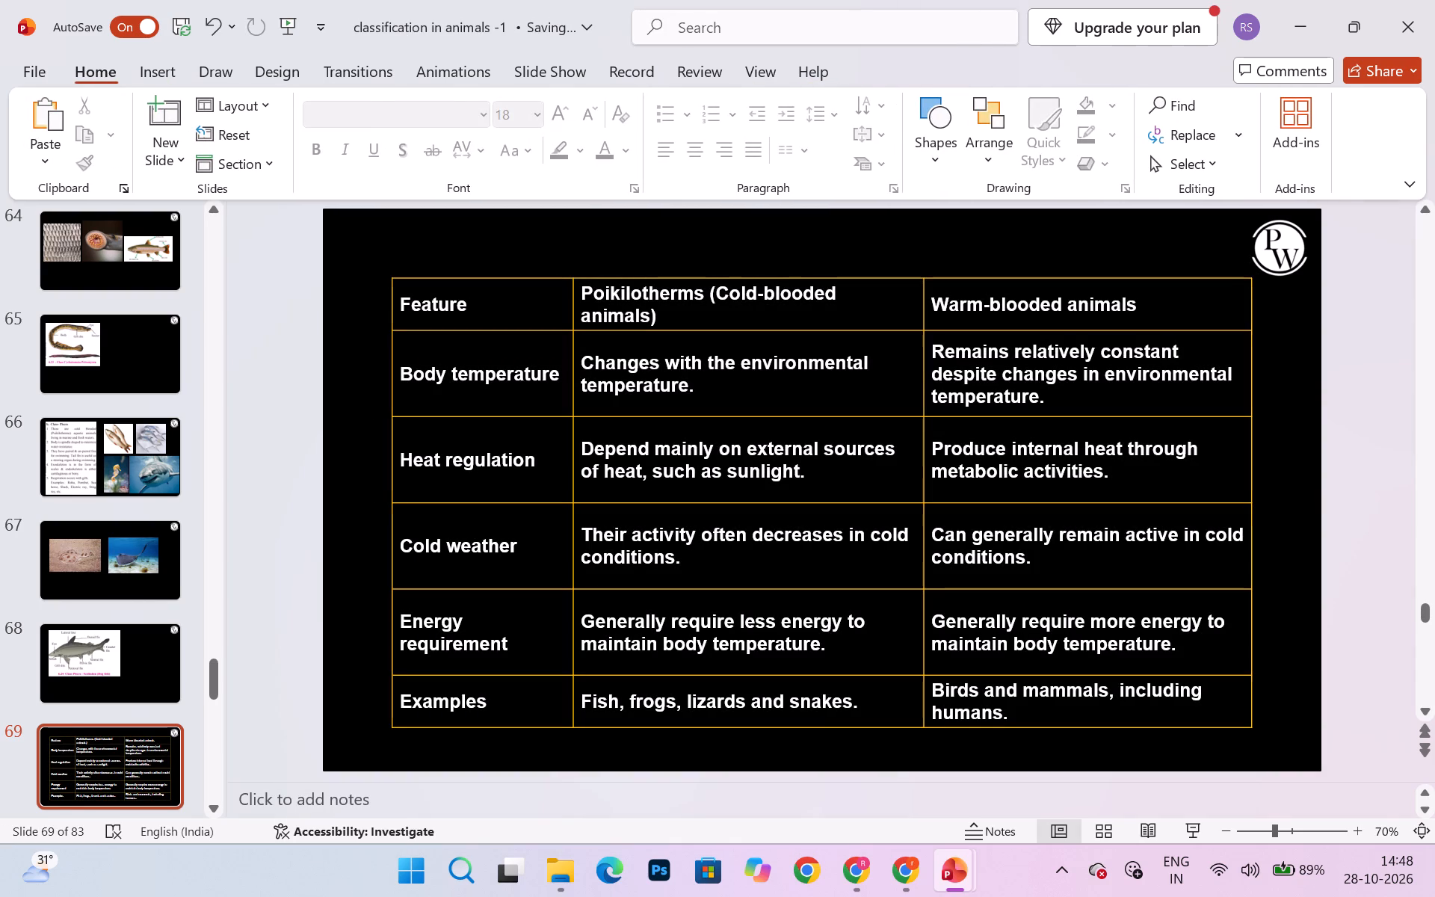
Move the table slightly up and left on the slide, and narrow the Feature column so the Poikilotherms heading fits on one line.
left_click(1125, 424)
left_click(916, 282)
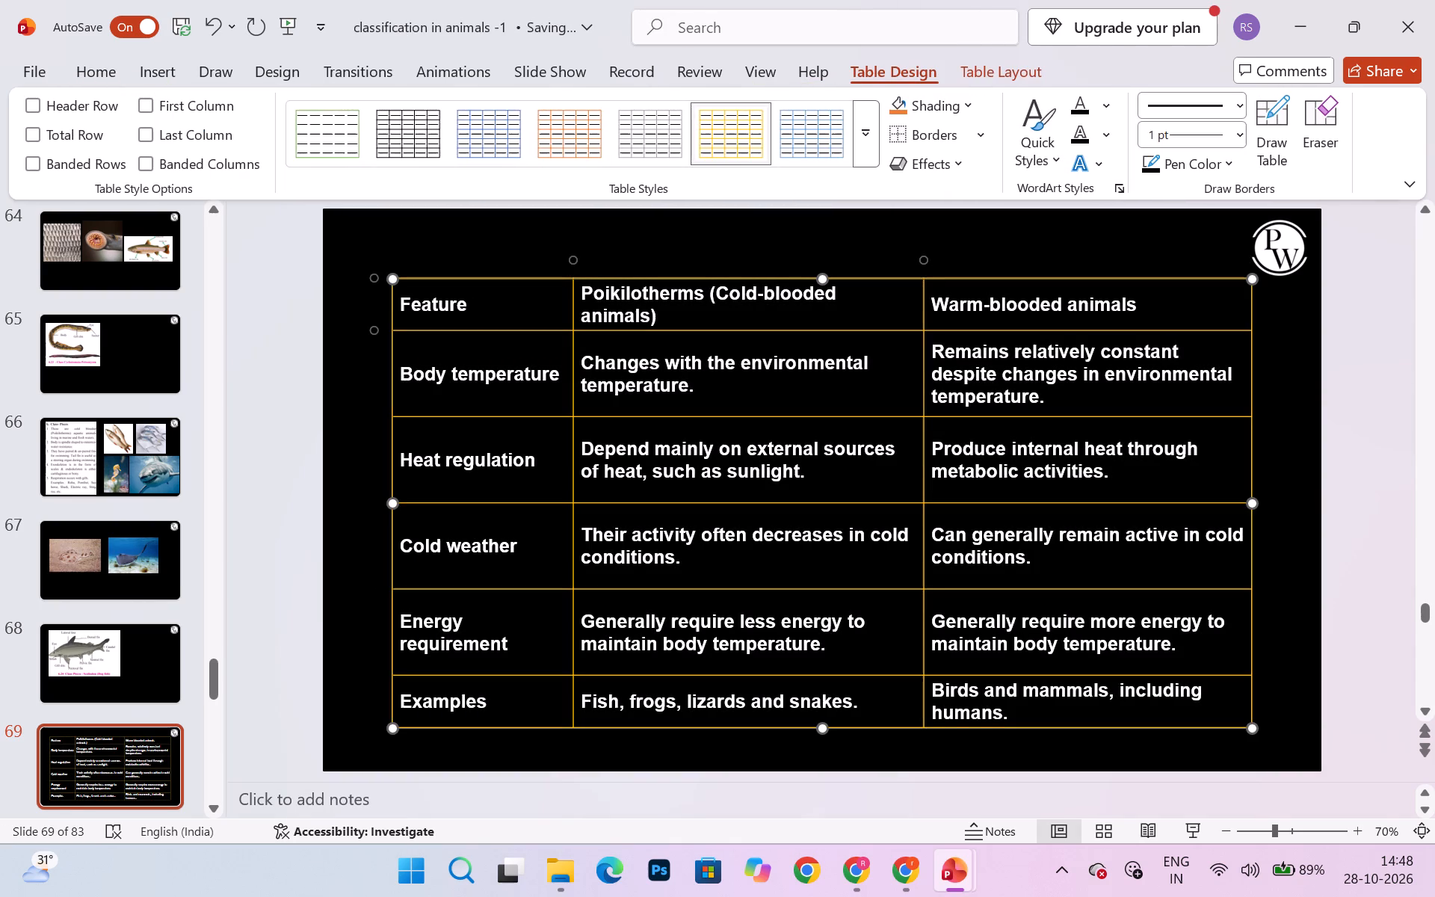
left_click_drag(889, 281, 856, 263)
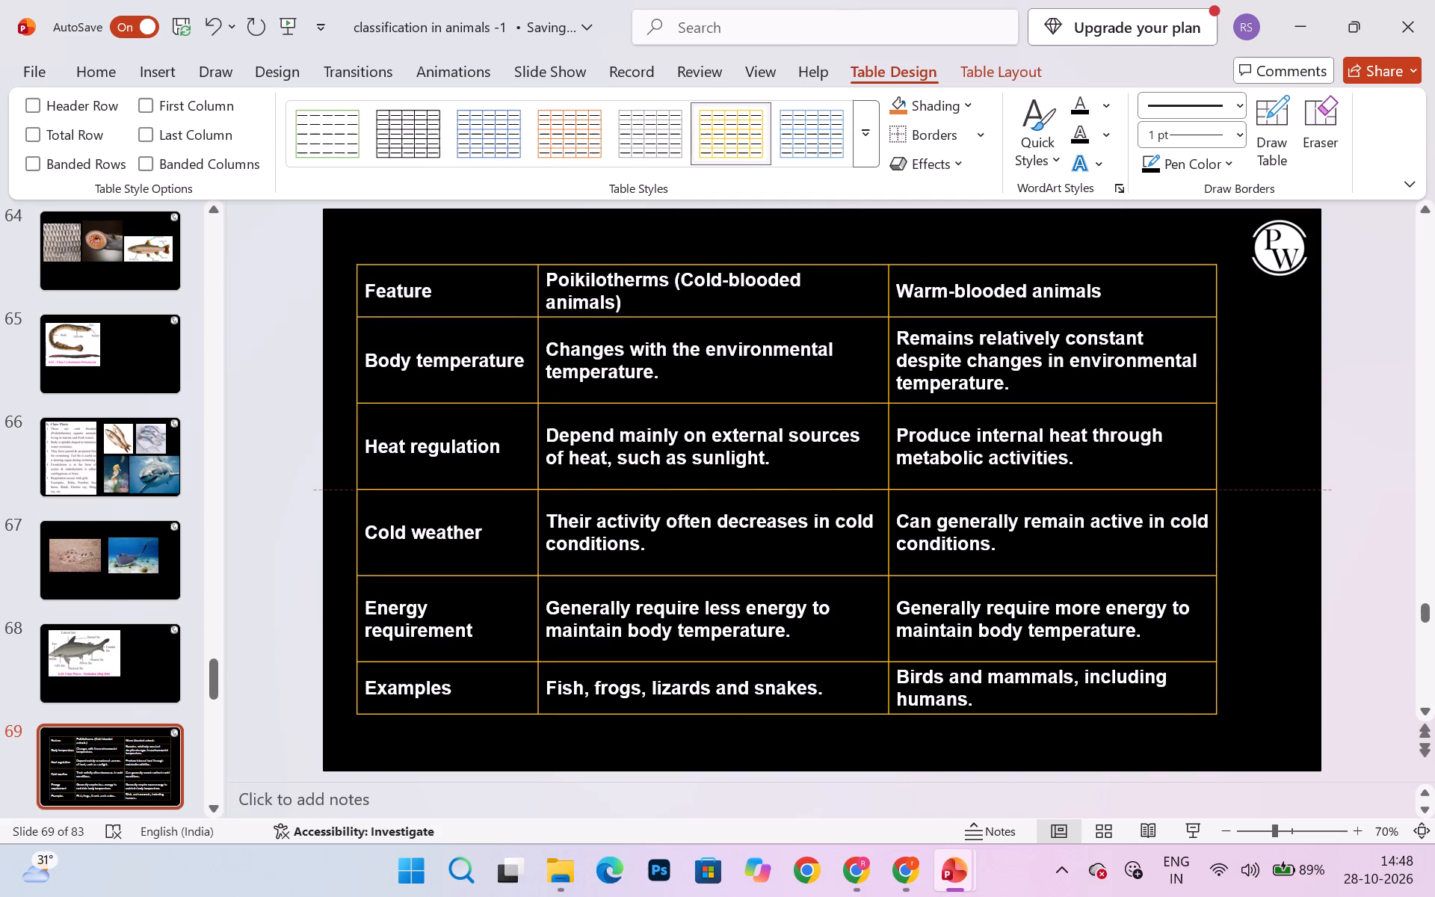
left_click_drag(856, 263, 855, 263)
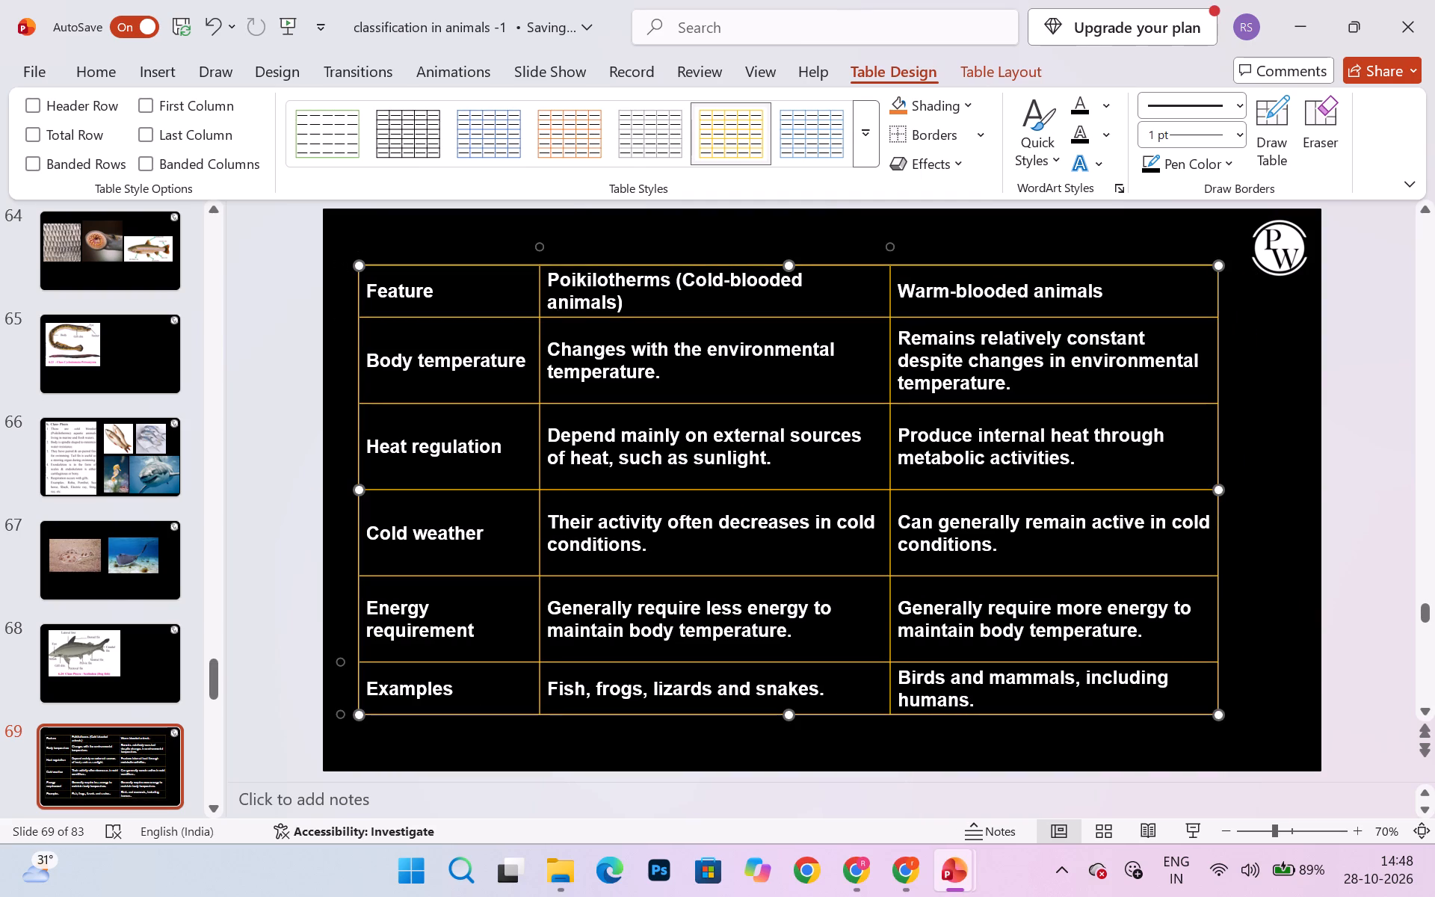
left_click_drag(538, 675, 527, 674)
left_click(547, 755)
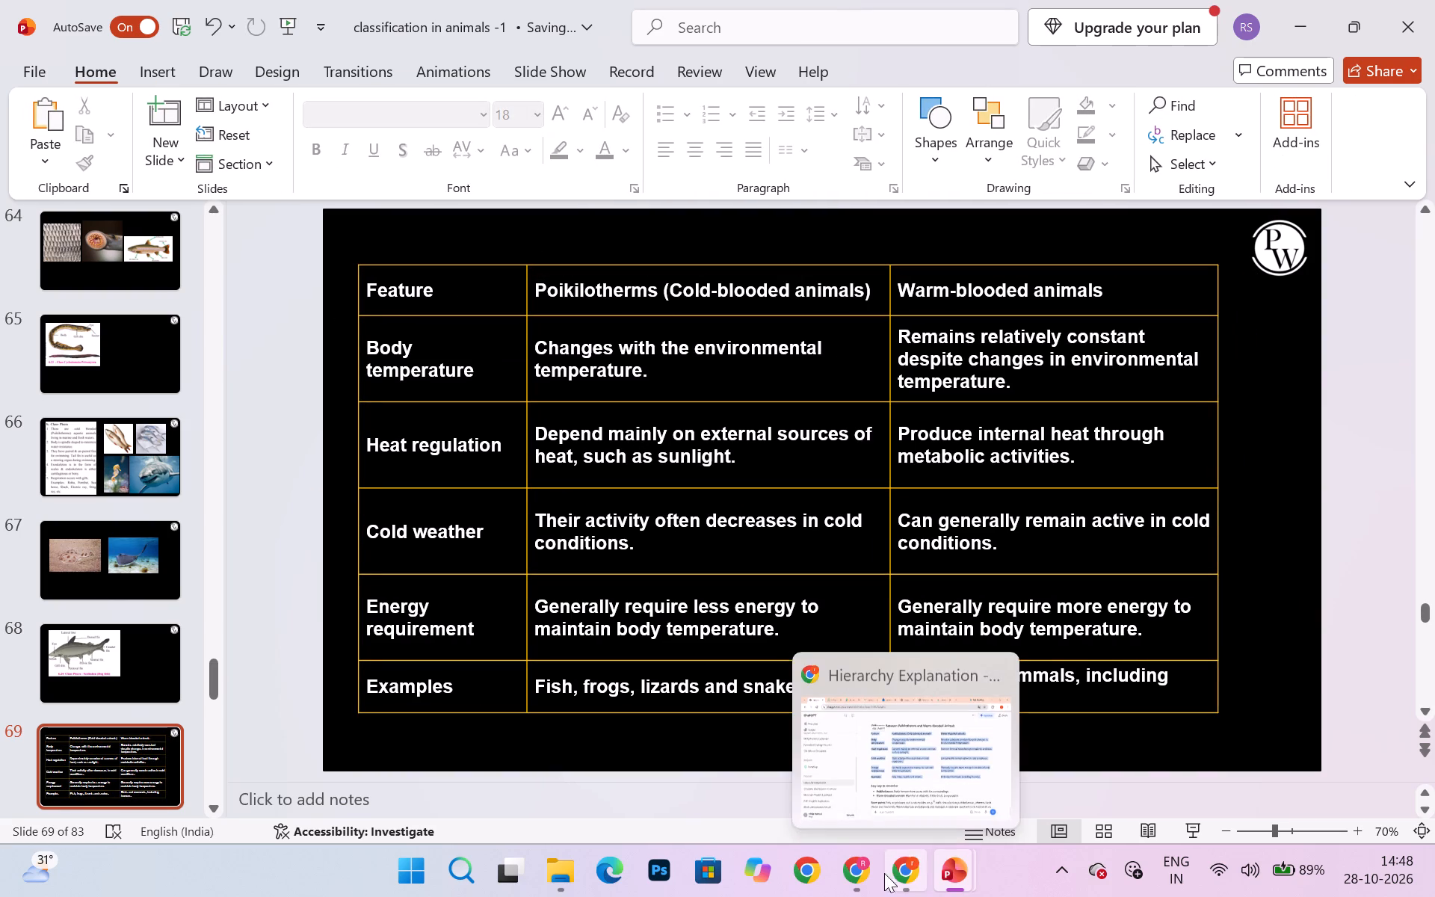
left_click(695, 750)
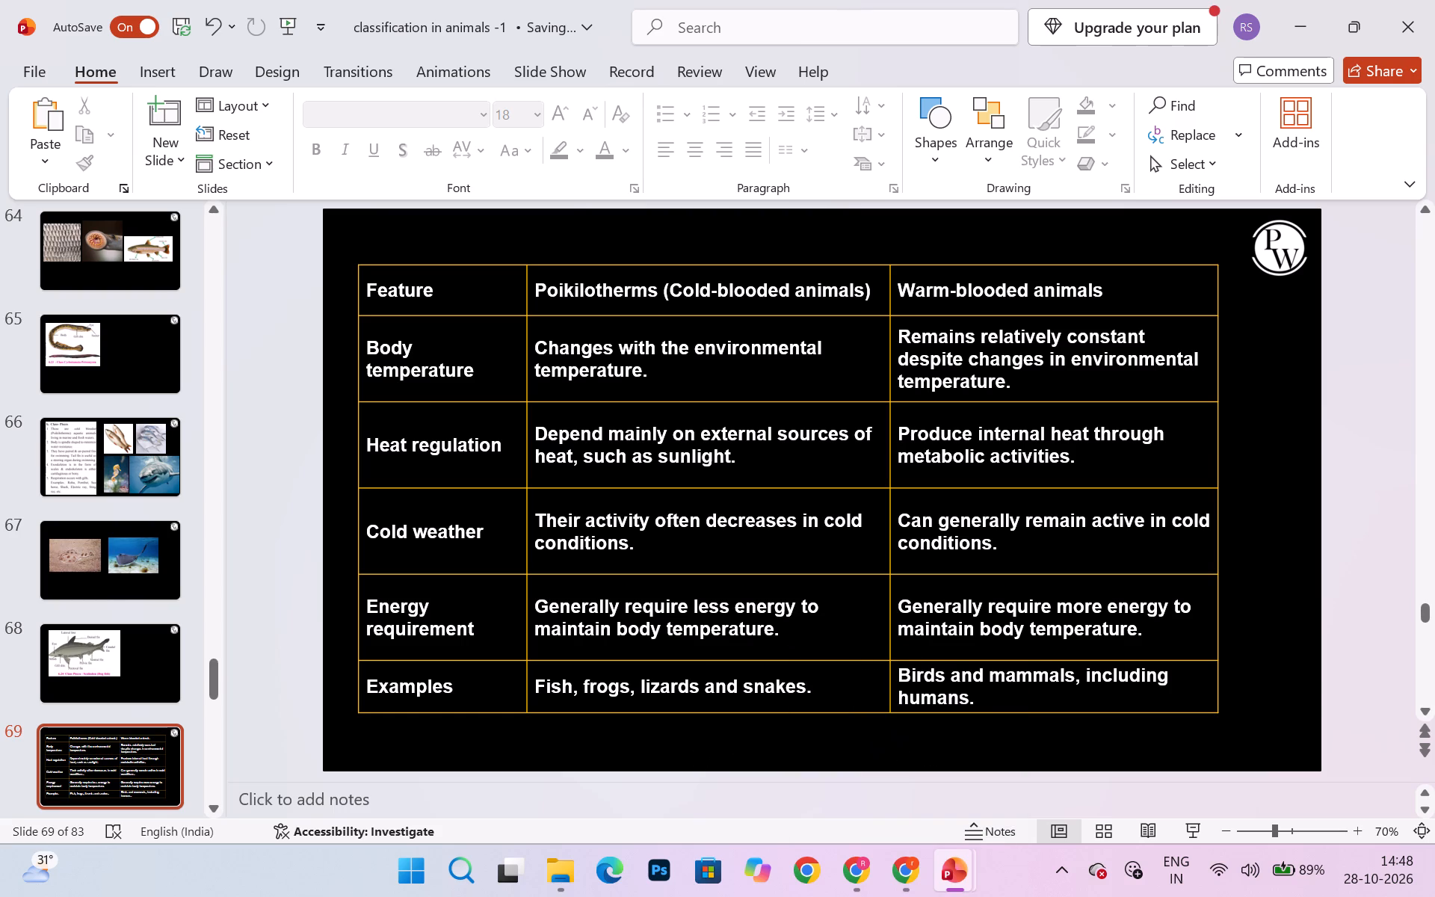
Stretch the difference table's bottom and top edges outward so it fills more of the slide's height.
left_click_drag(853, 711, 853, 720)
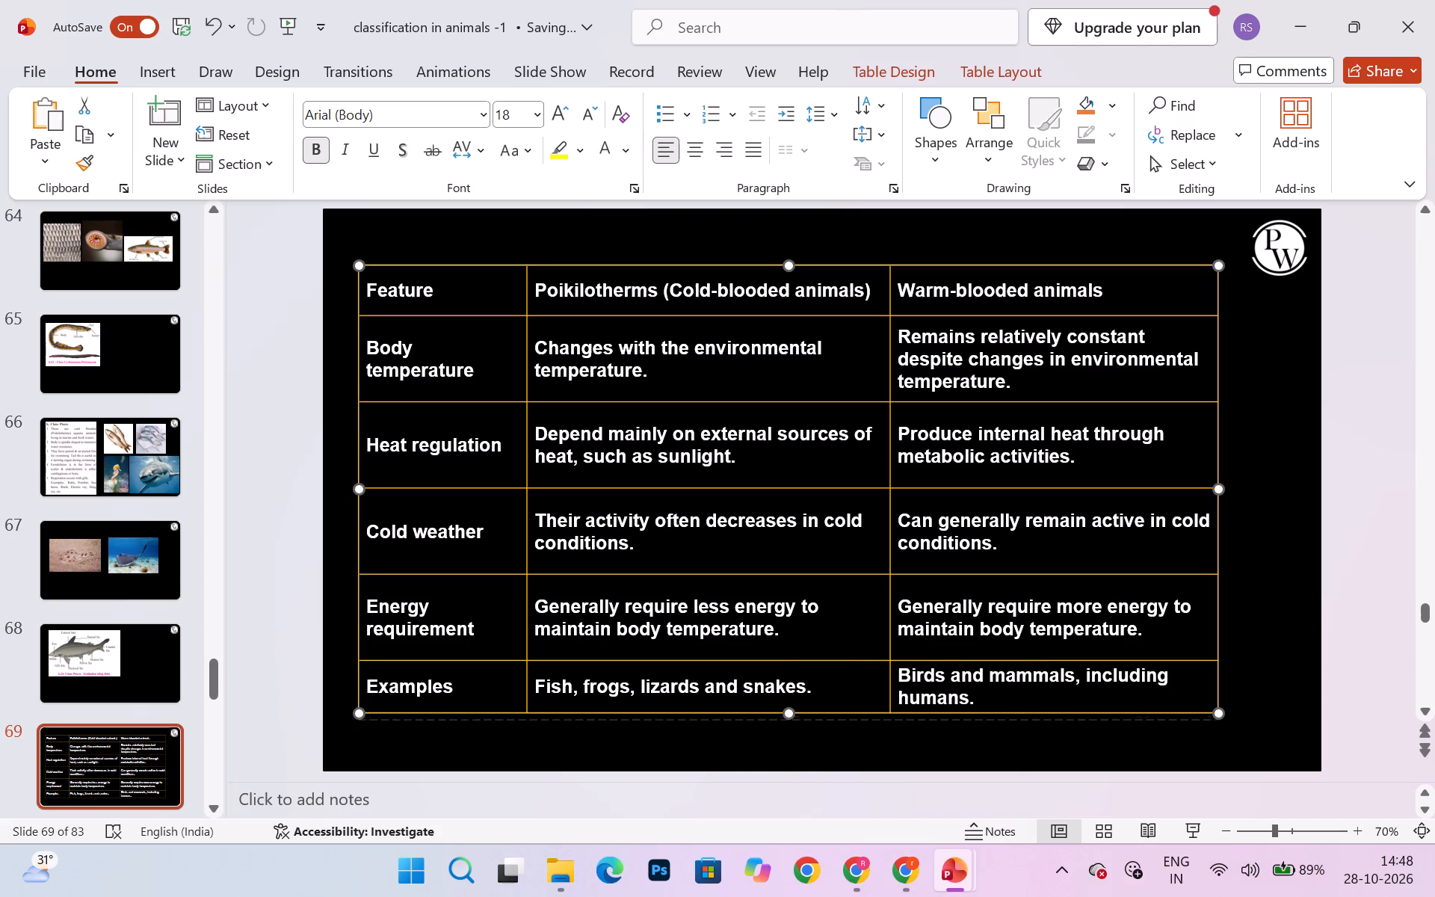
left_click_drag(853, 720, 851, 745)
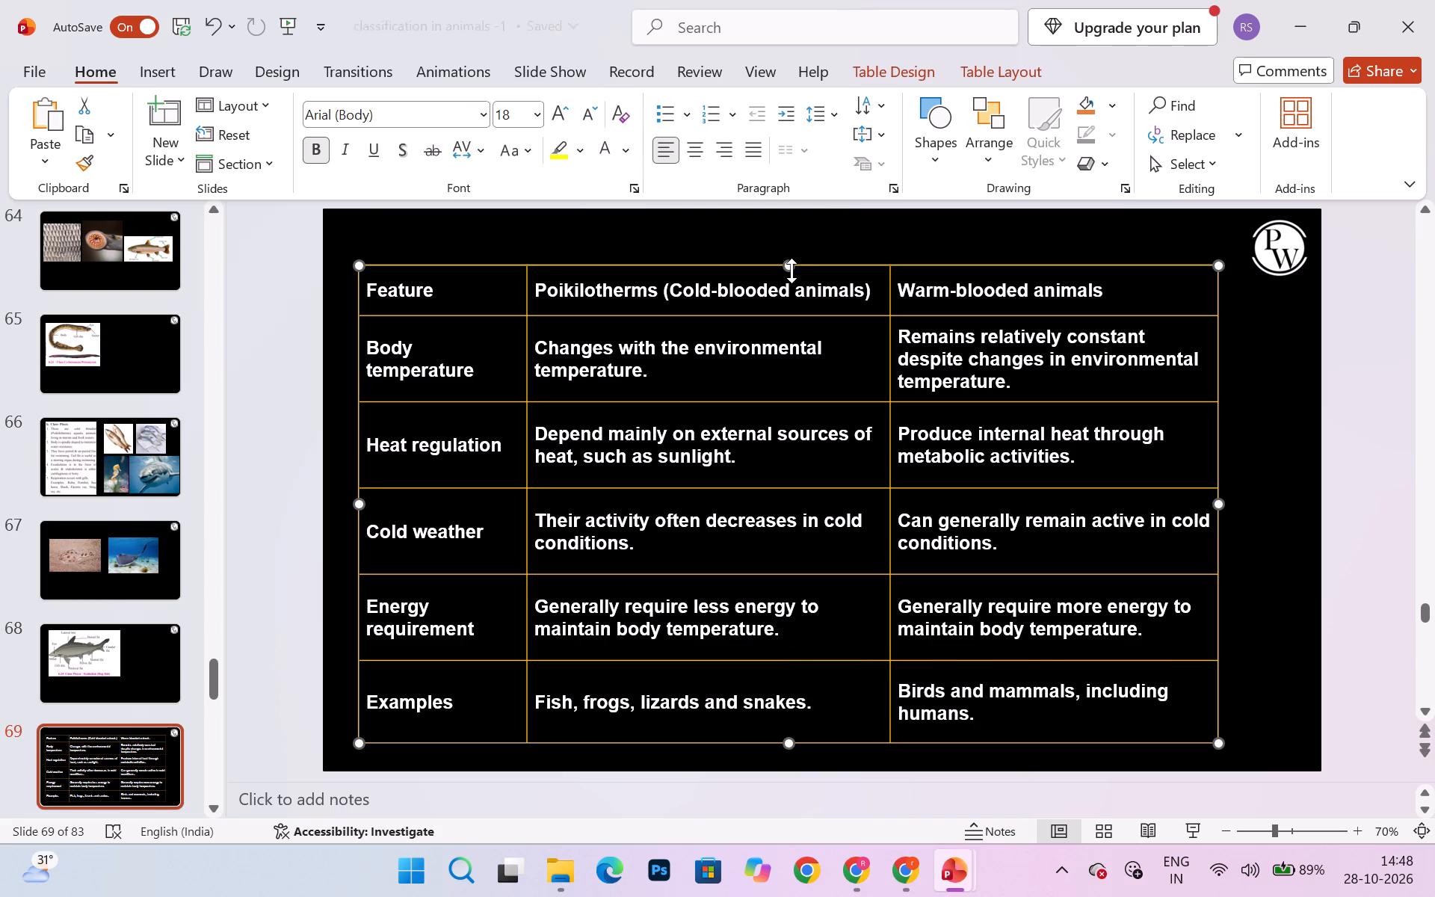
left_click_drag(789, 266, 787, 241)
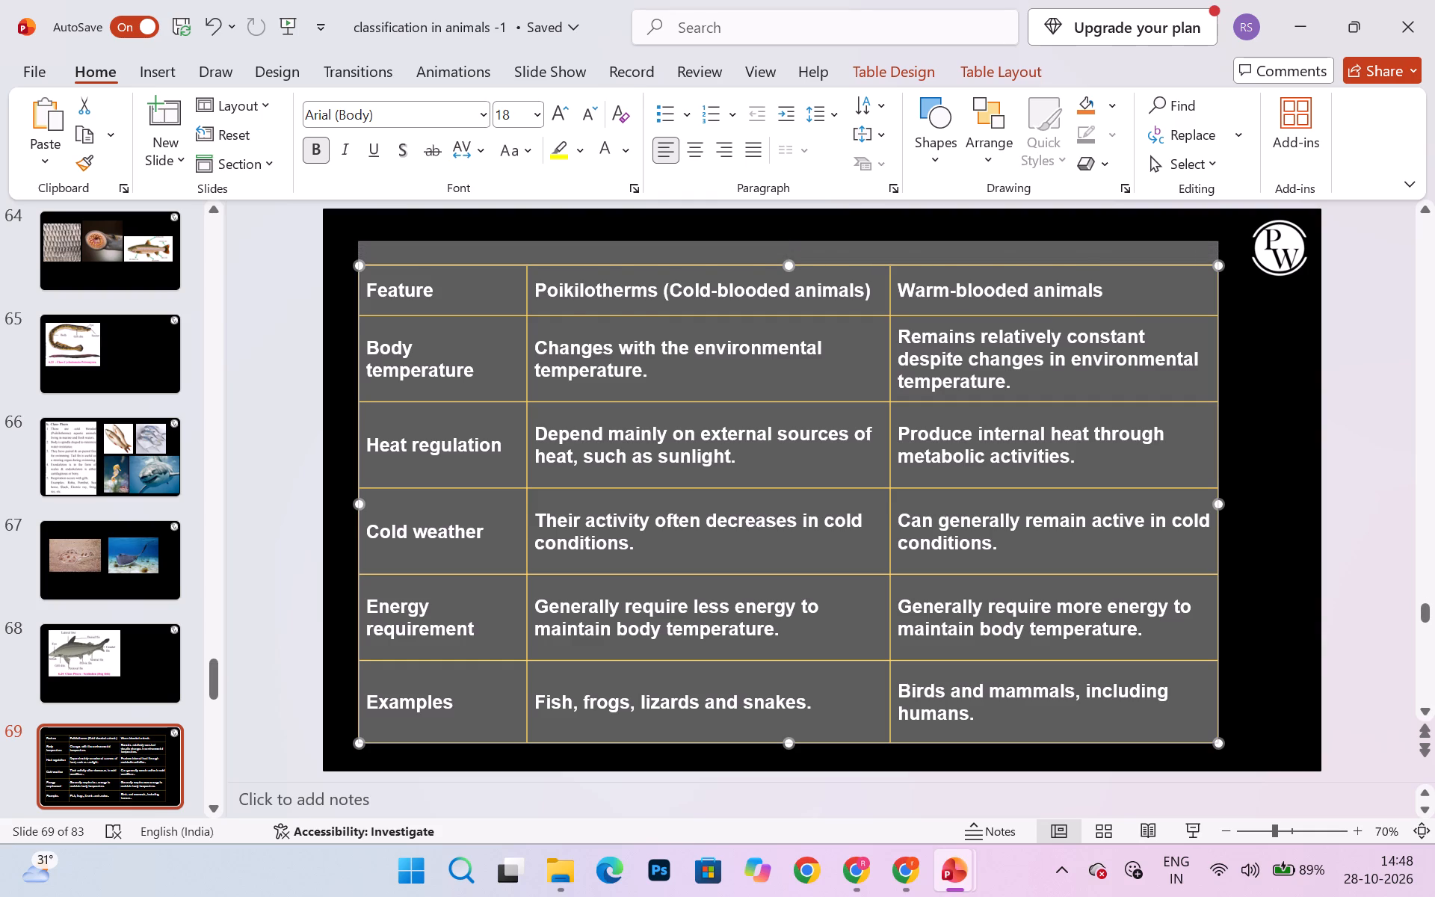
left_click_drag(787, 241, 787, 240)
left_click(1276, 530)
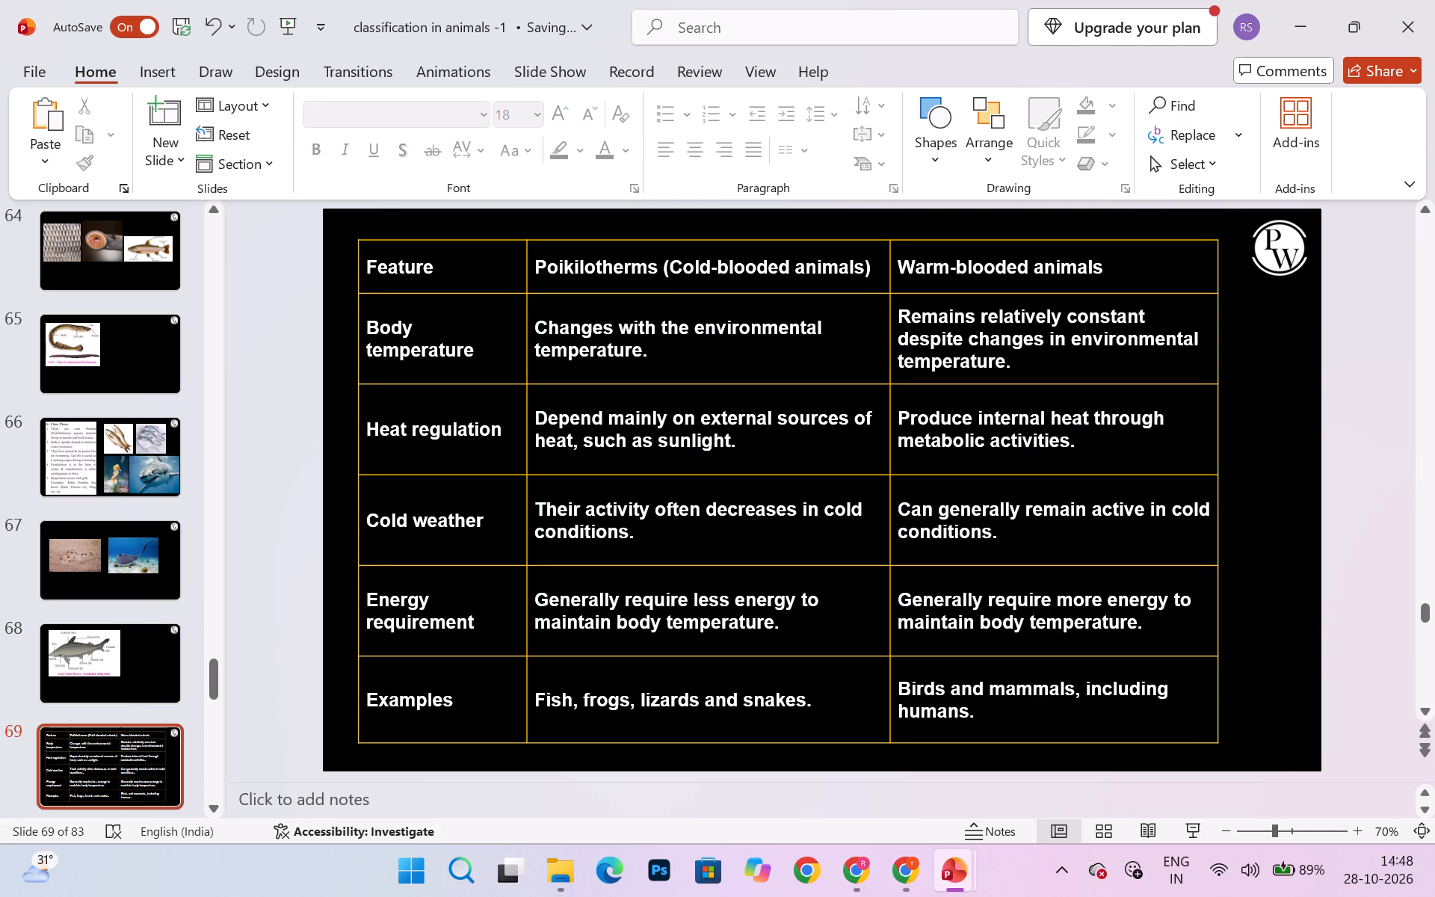
left_click(1388, 582)
key("Down")
key("Up")
key("Up")
key("Up")
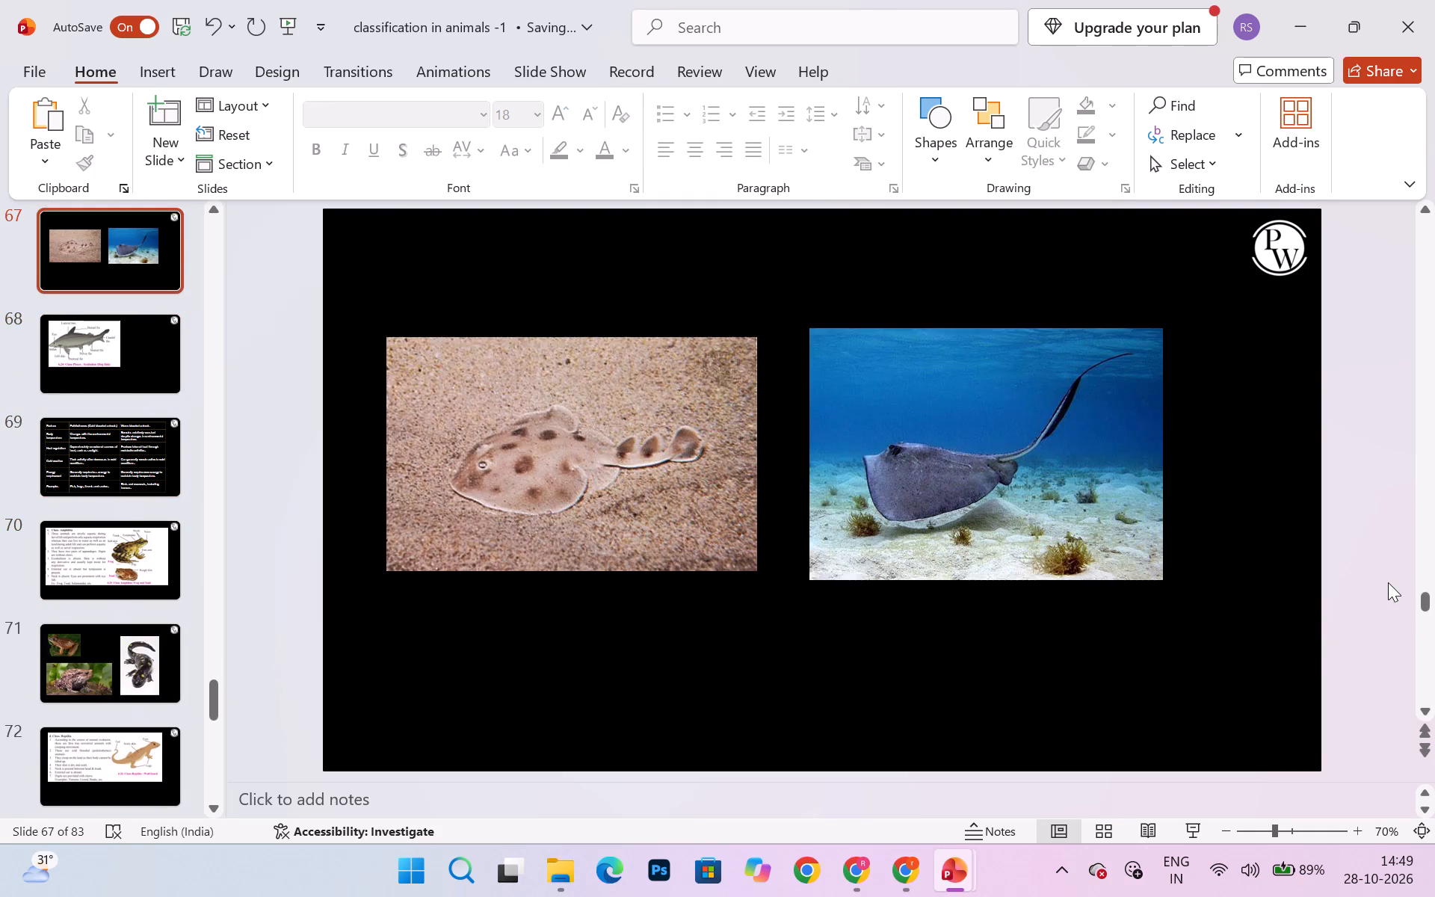
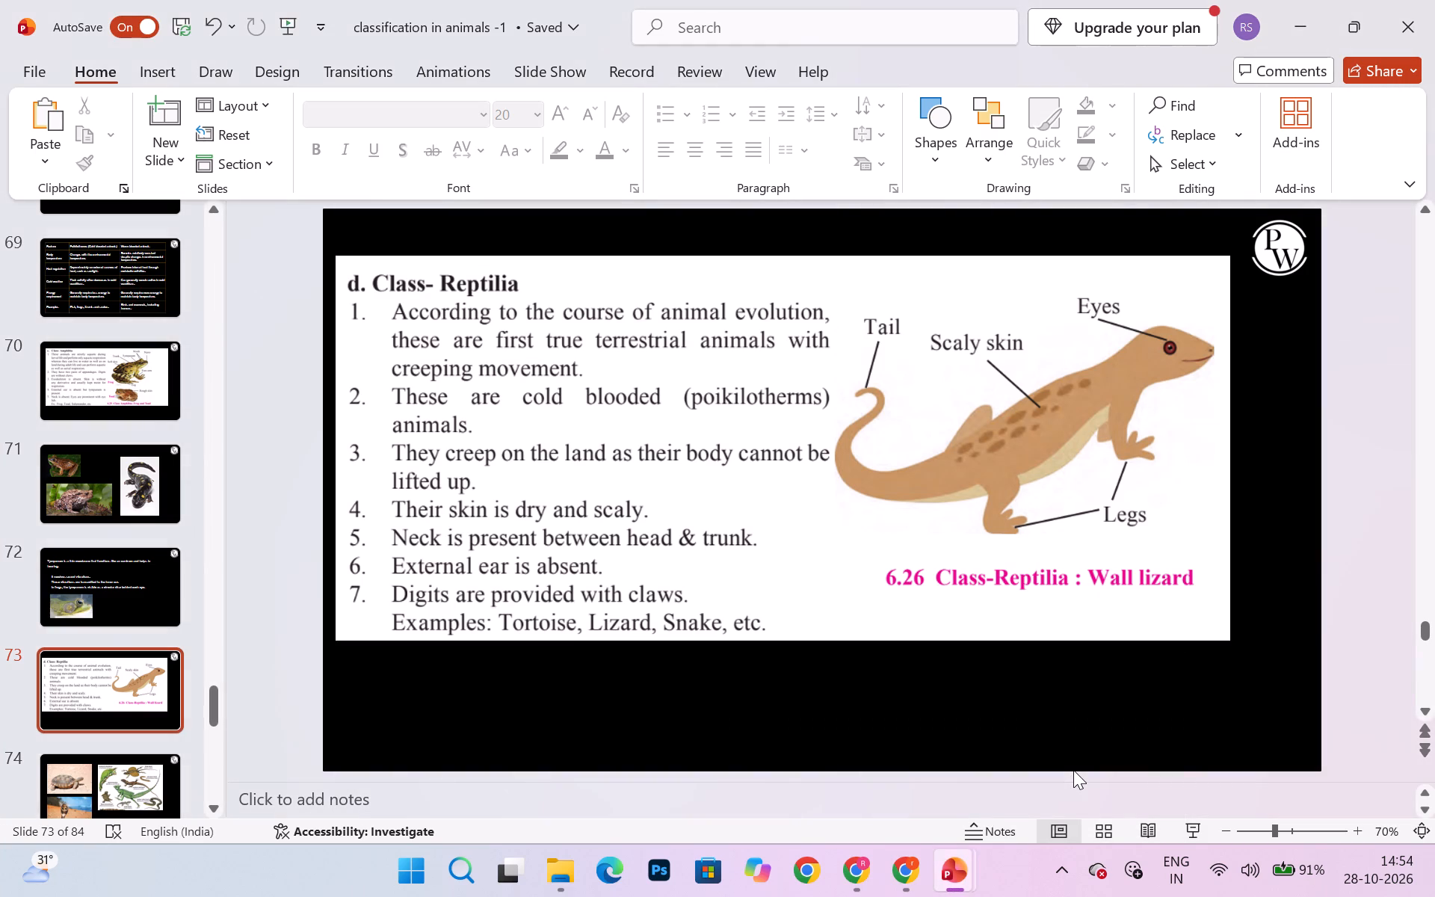
key("Down")
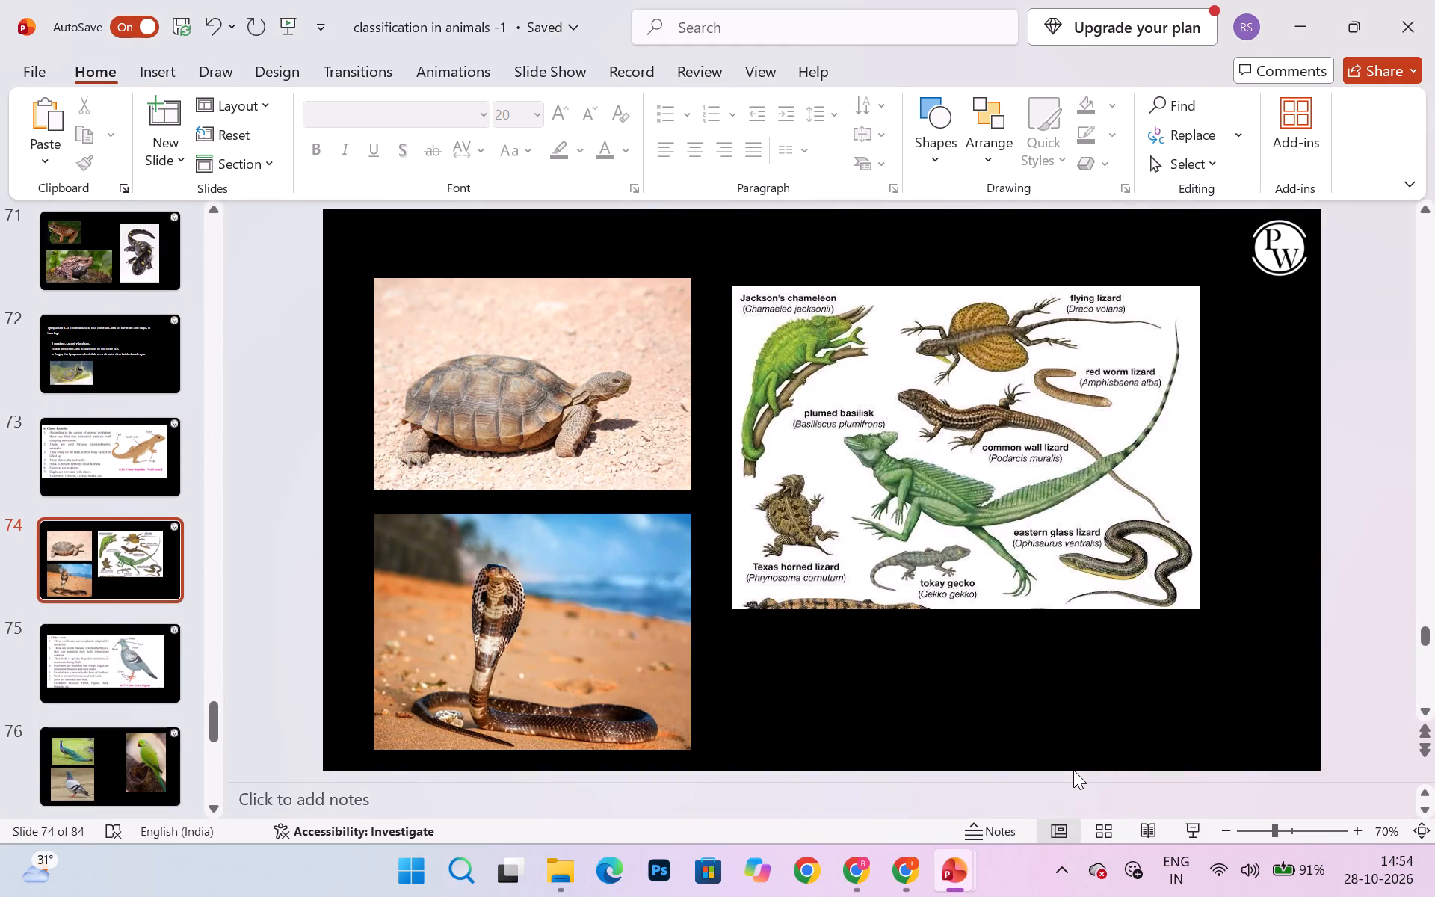
key("Down")
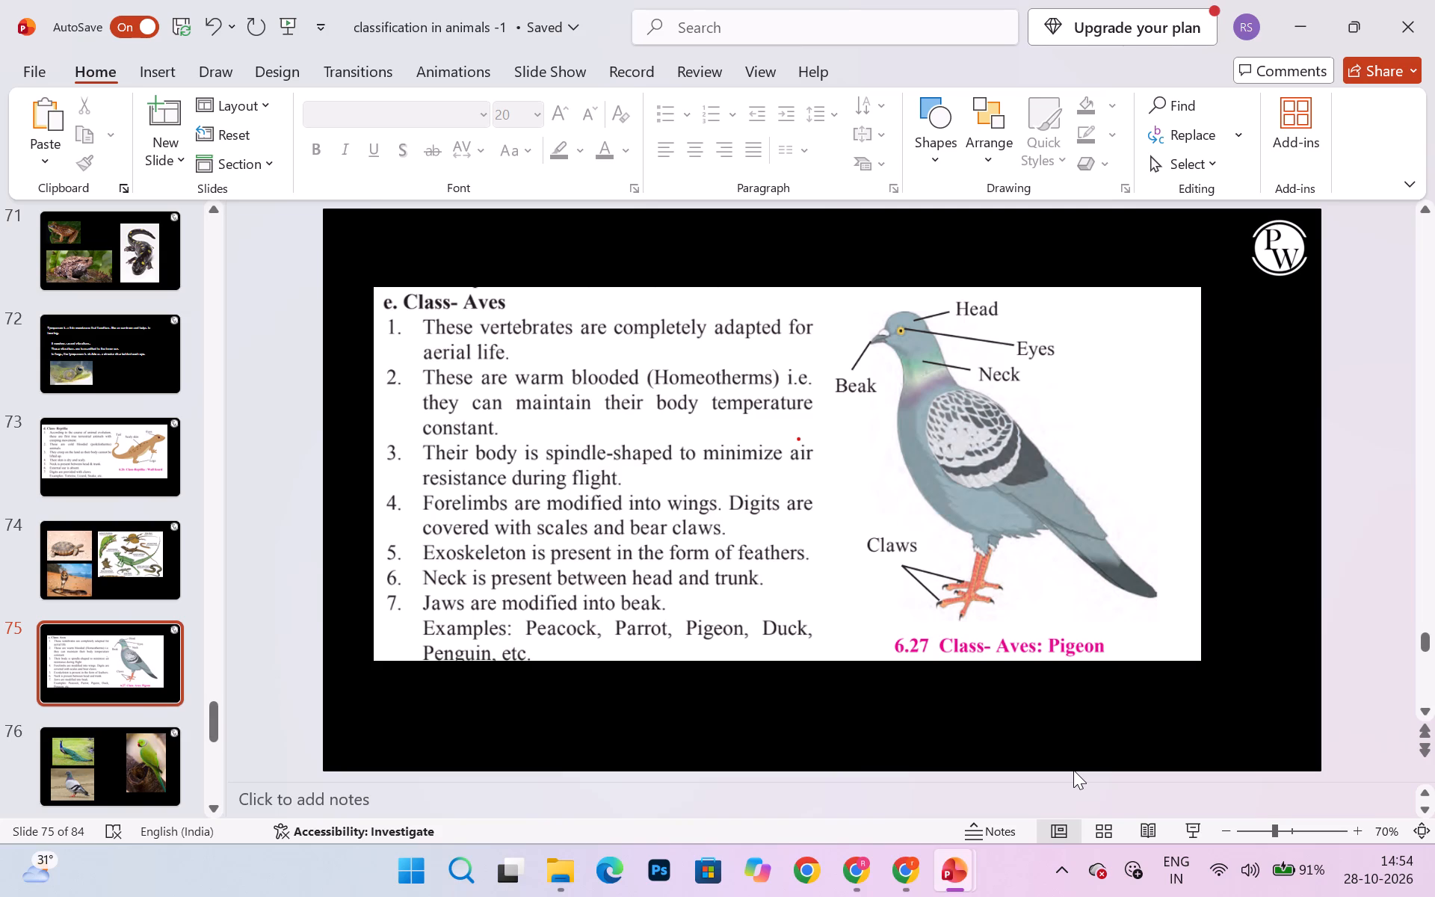
key("Down")
key("Down")
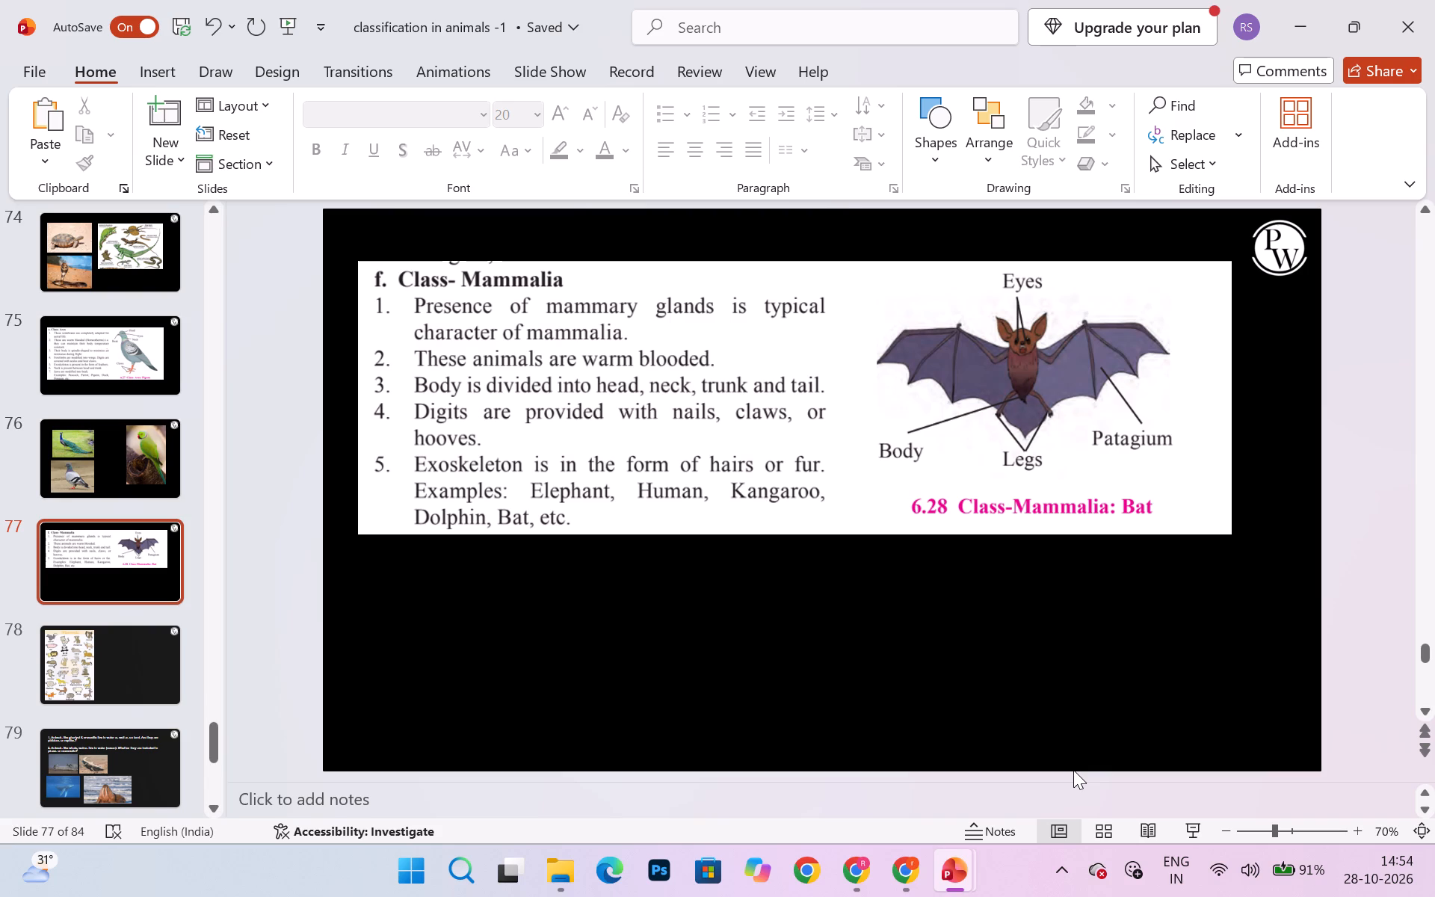
key("Down")
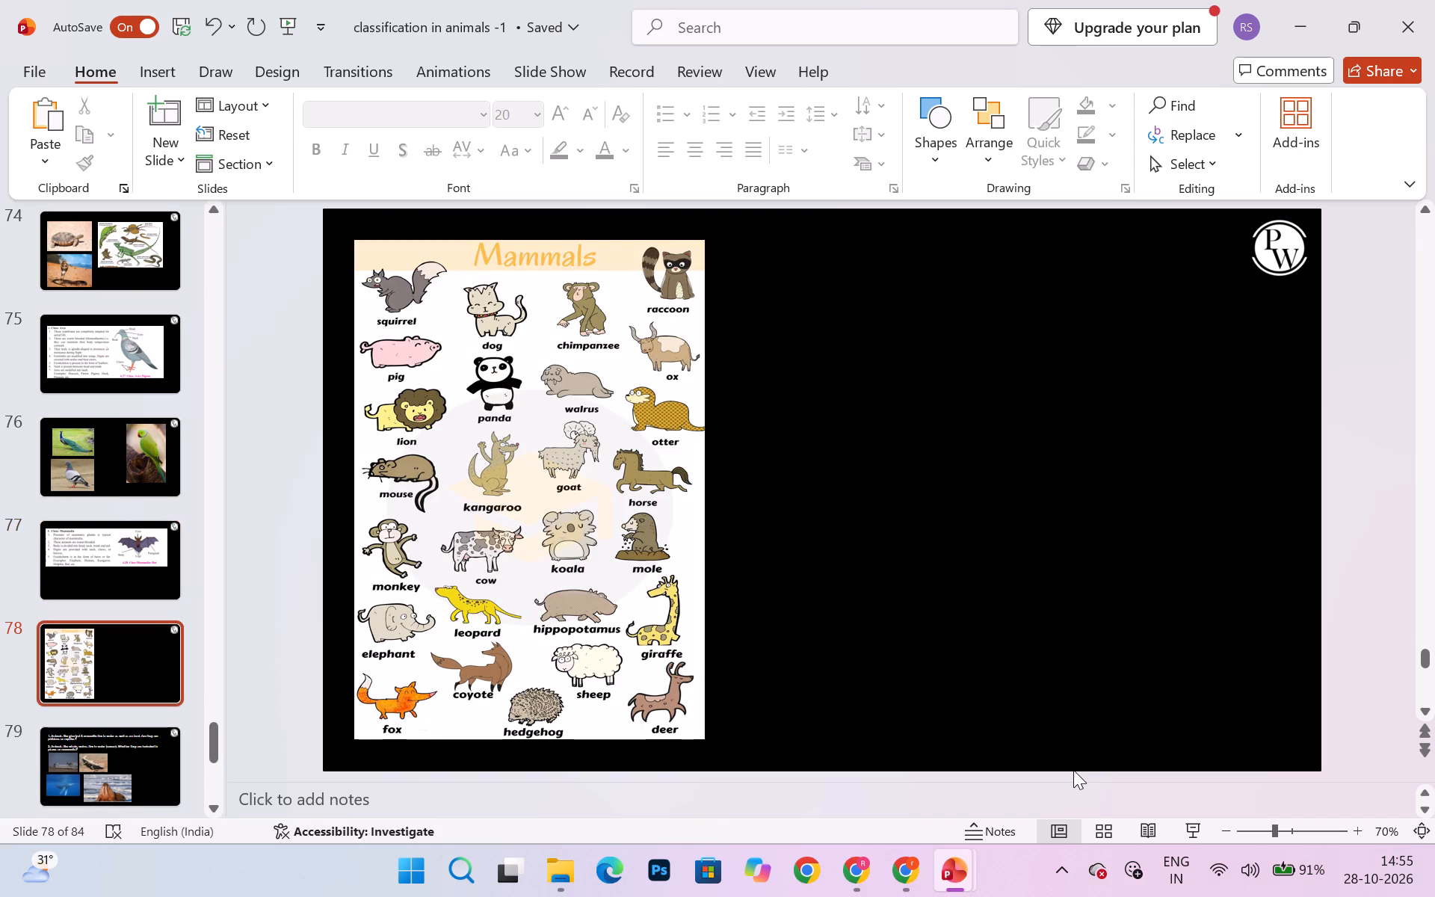
key("Down")
key("Up")
key("Down")
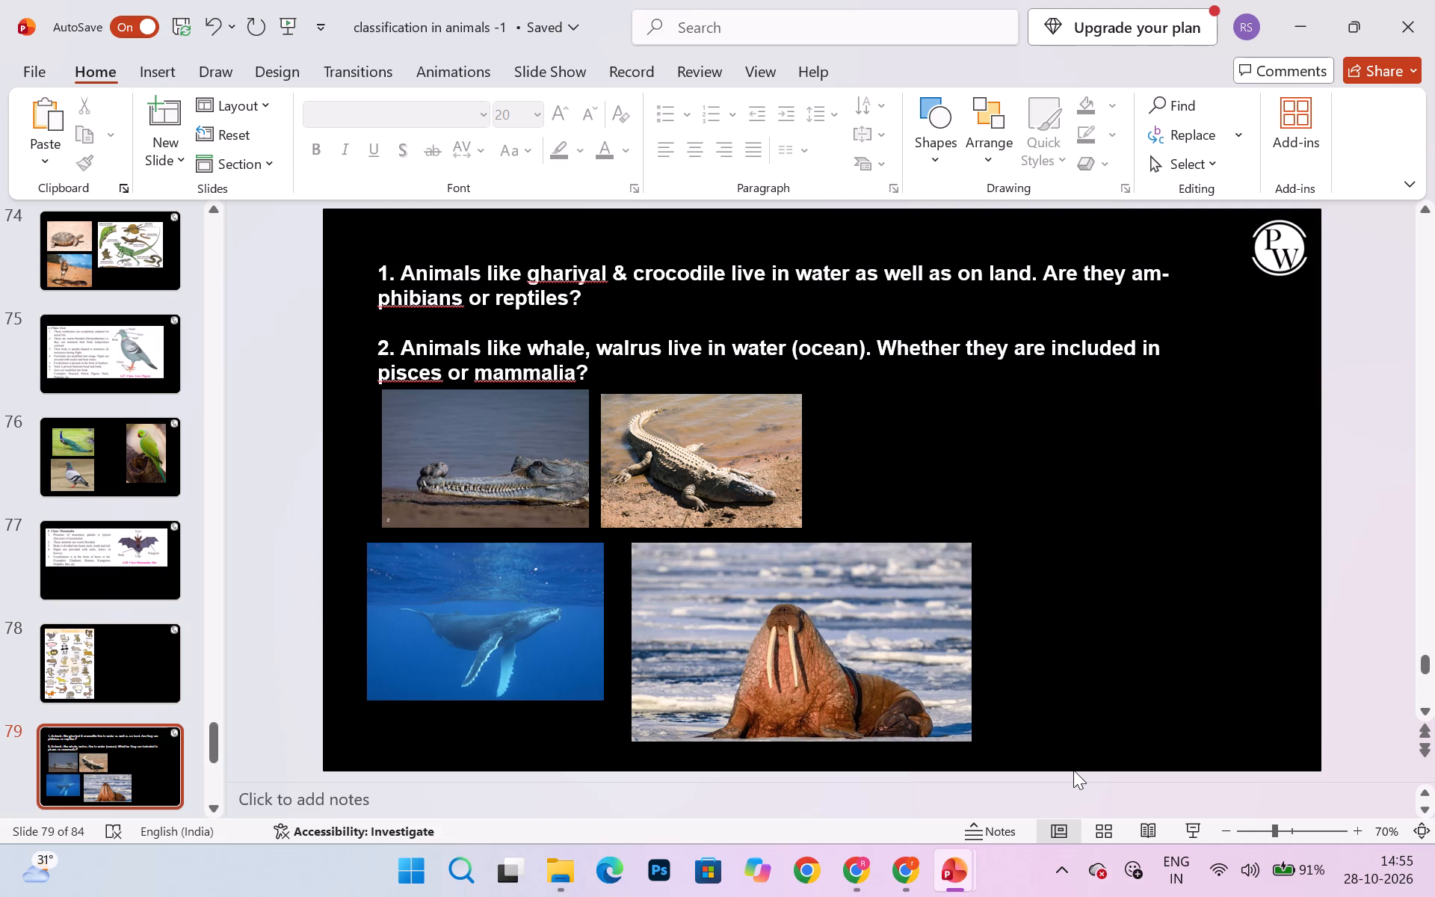
key("Down")
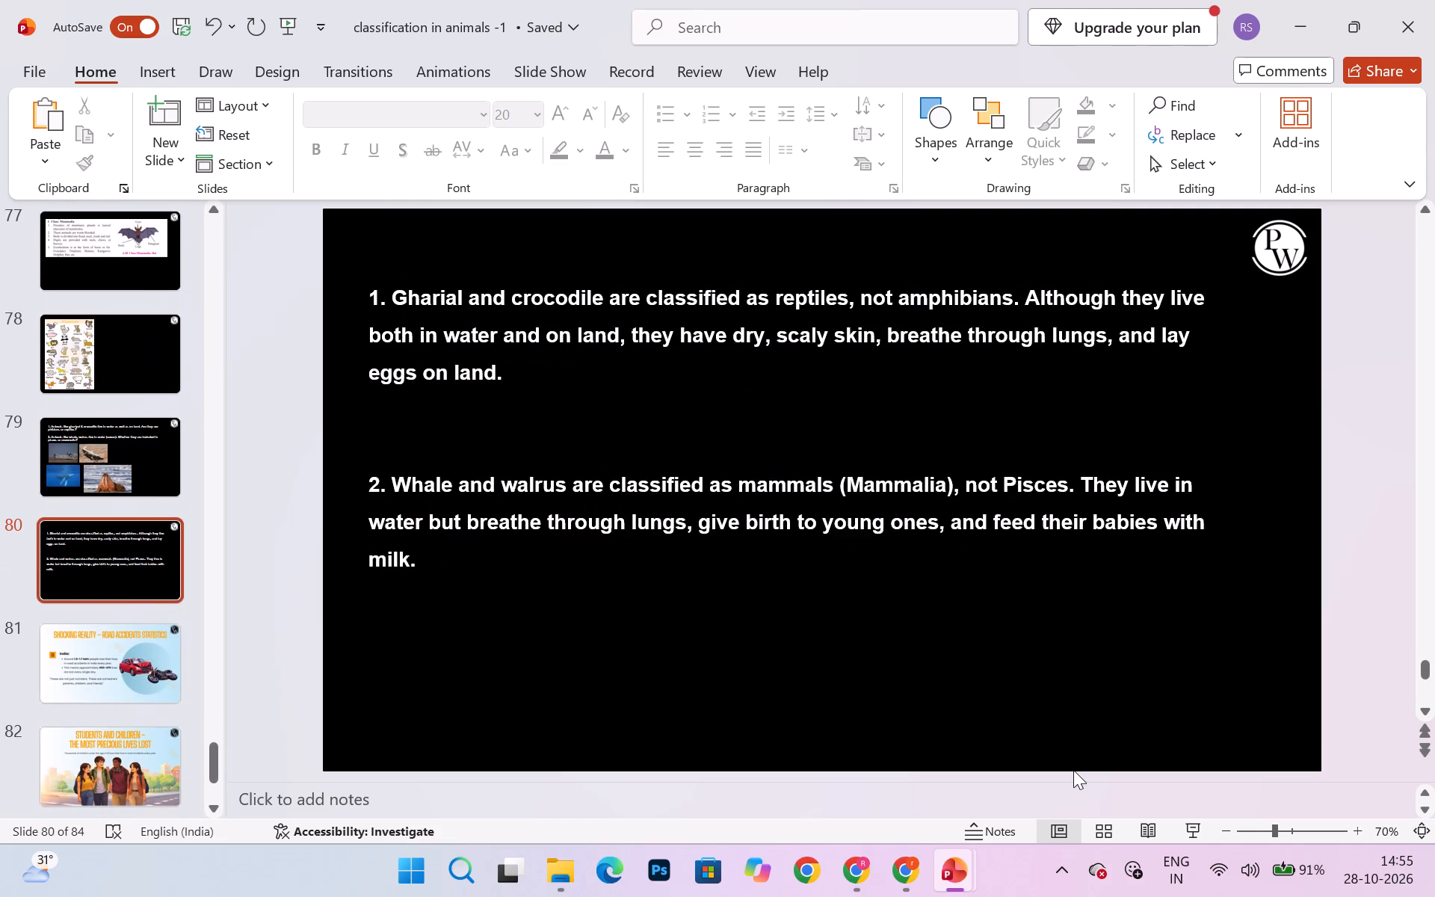
key("Down")
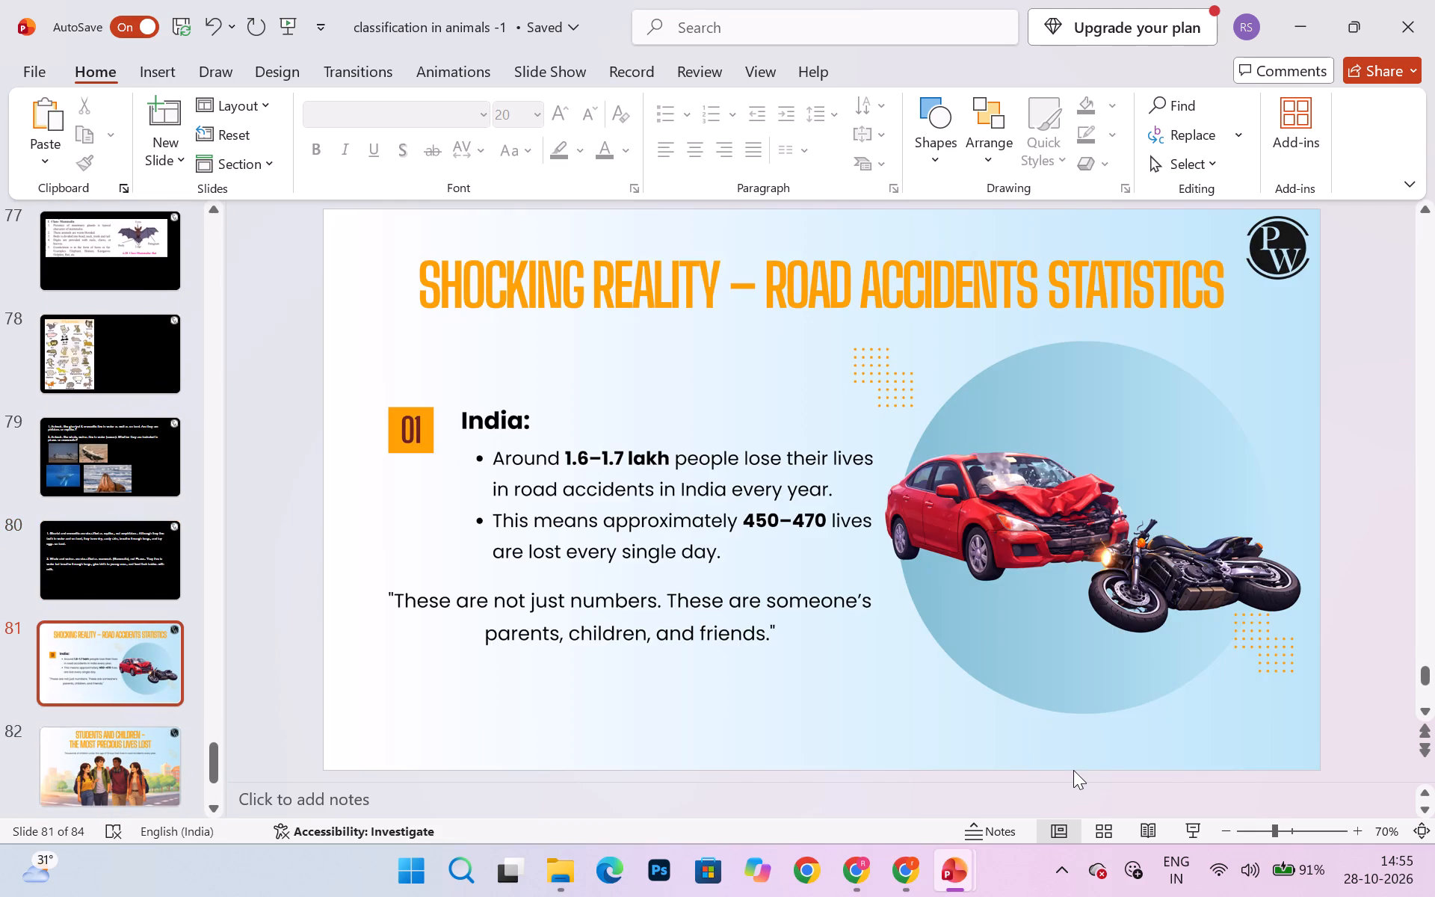
key("Up")
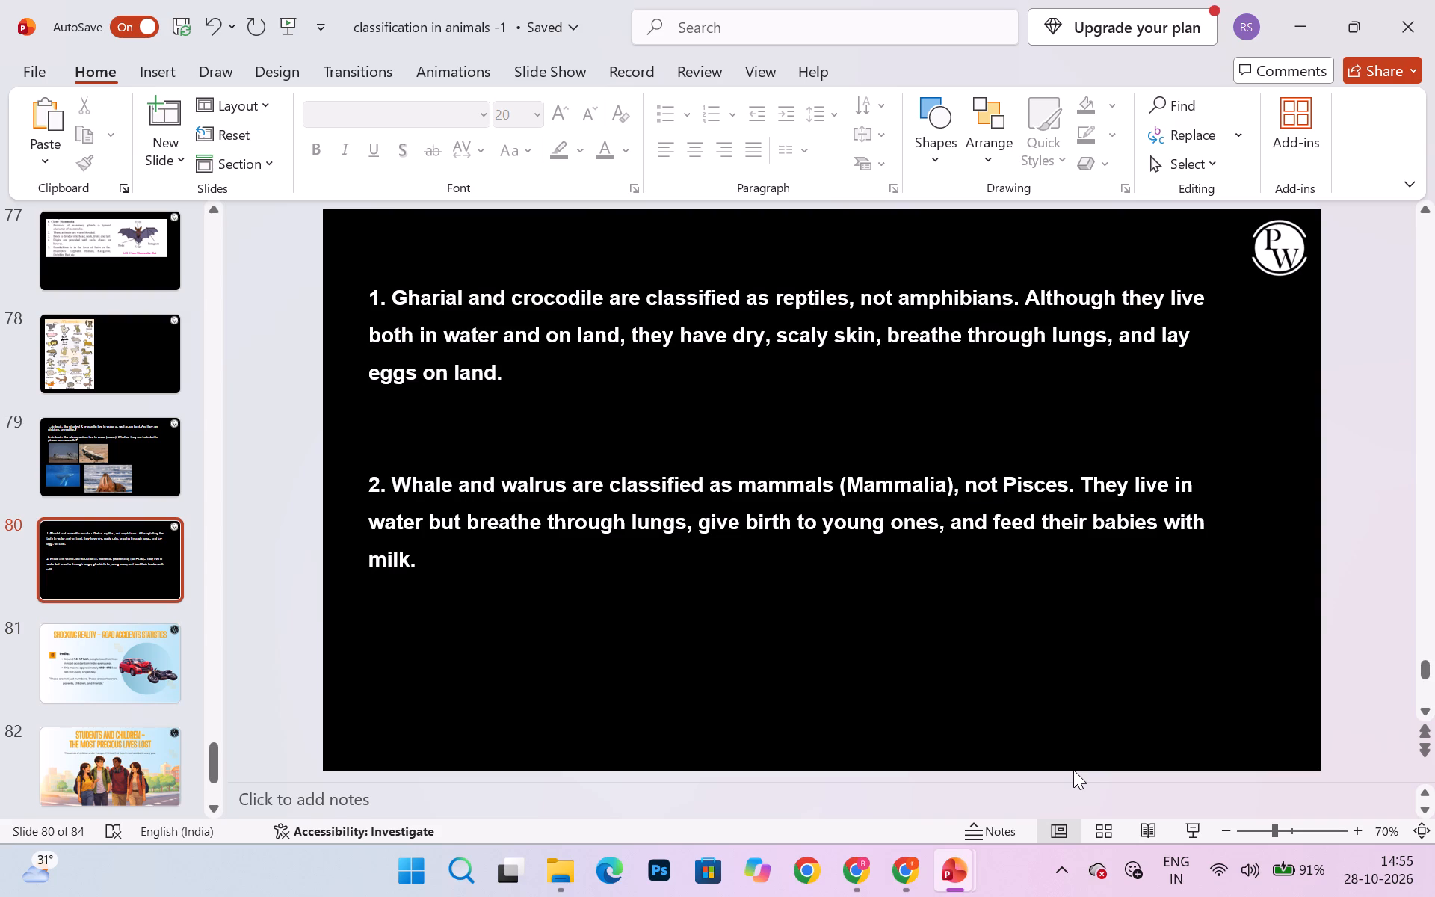